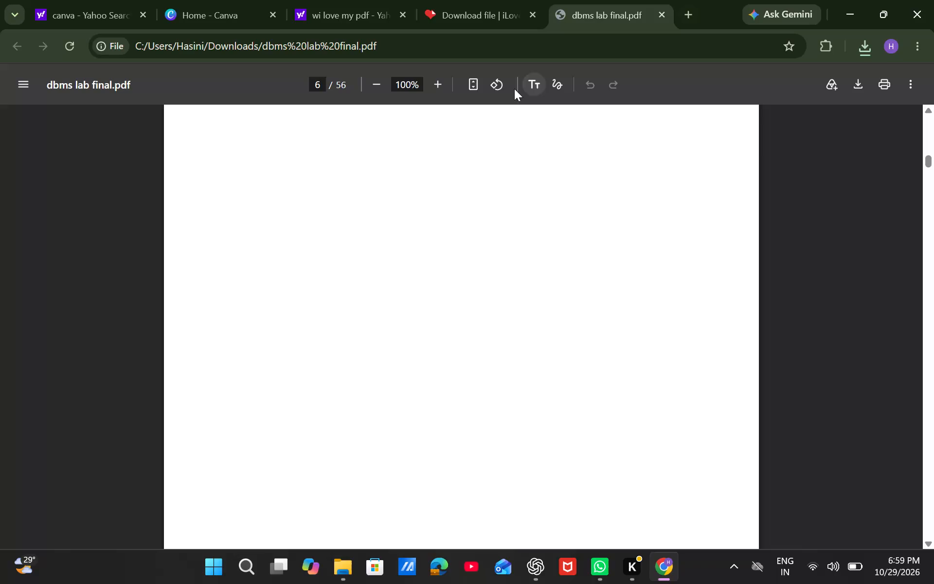
Switch to Canva and upload the "dbms lab final" PDF from the Downloads folder.
left_click(213, 0)
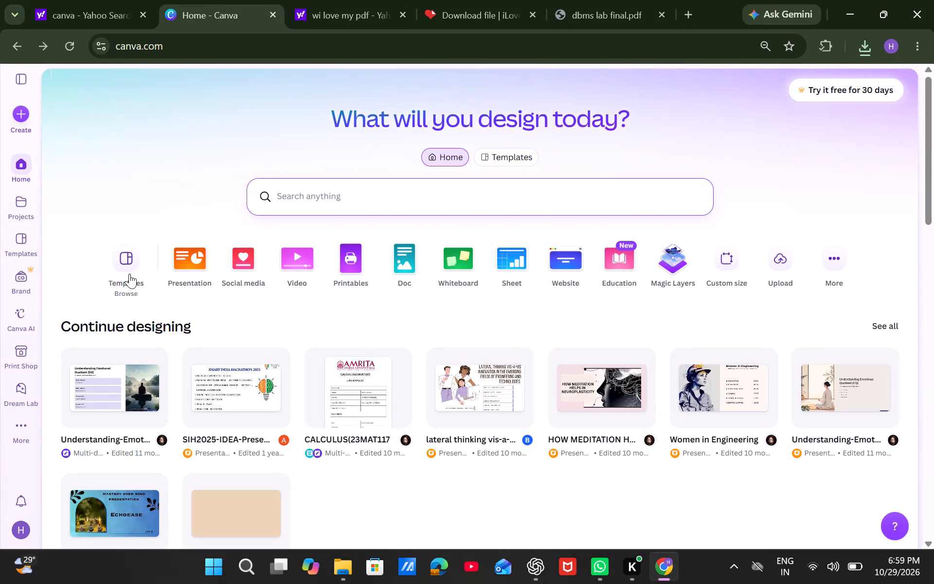
left_click(27, 119)
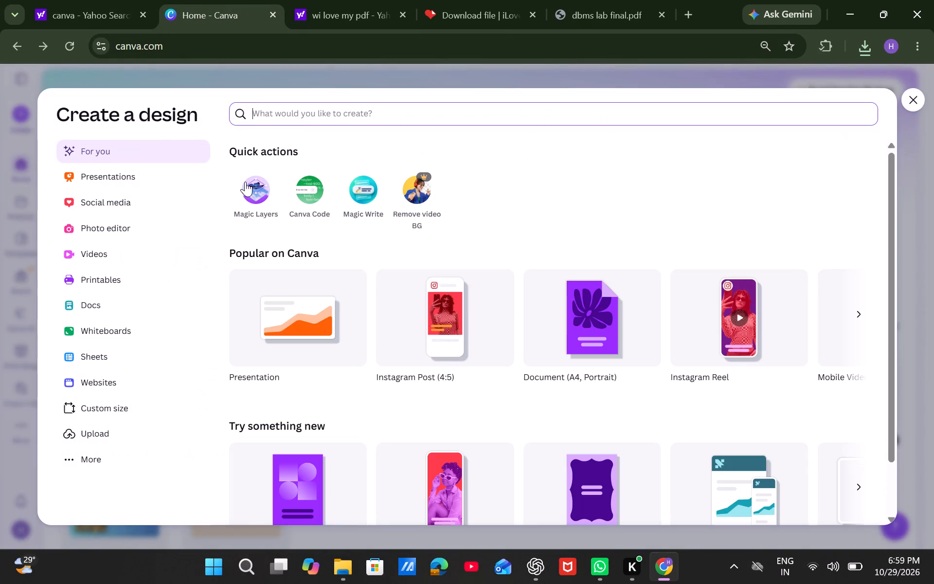
left_click(294, 74)
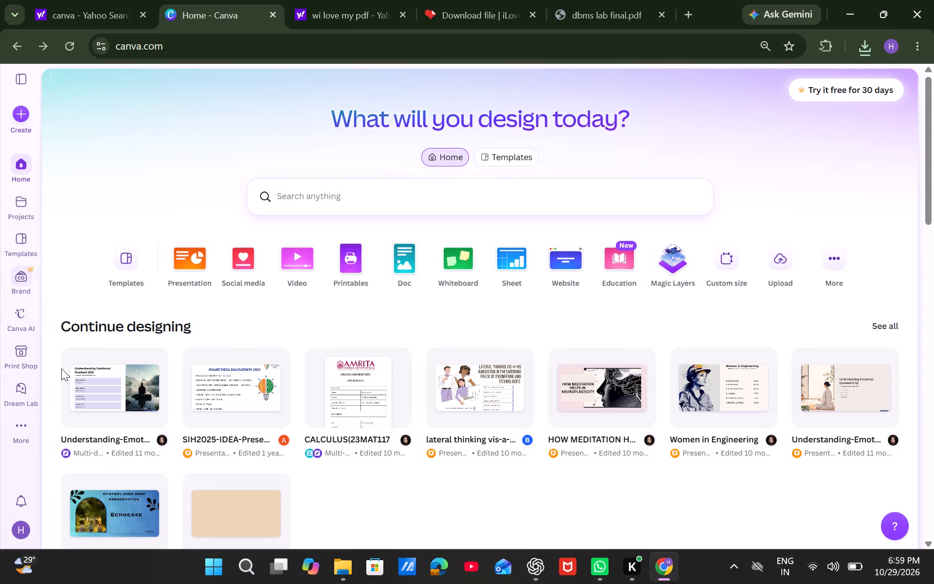
left_click(777, 273)
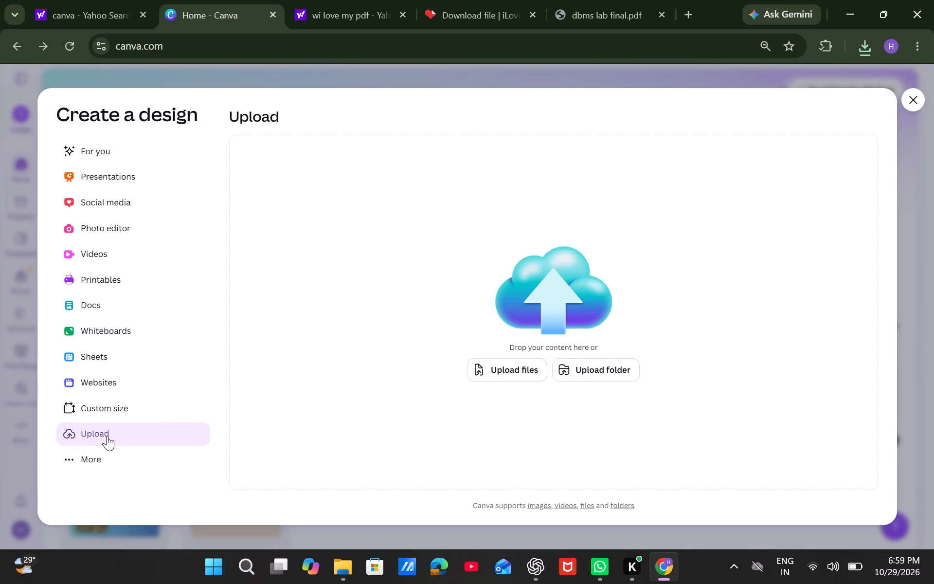
left_click(522, 373)
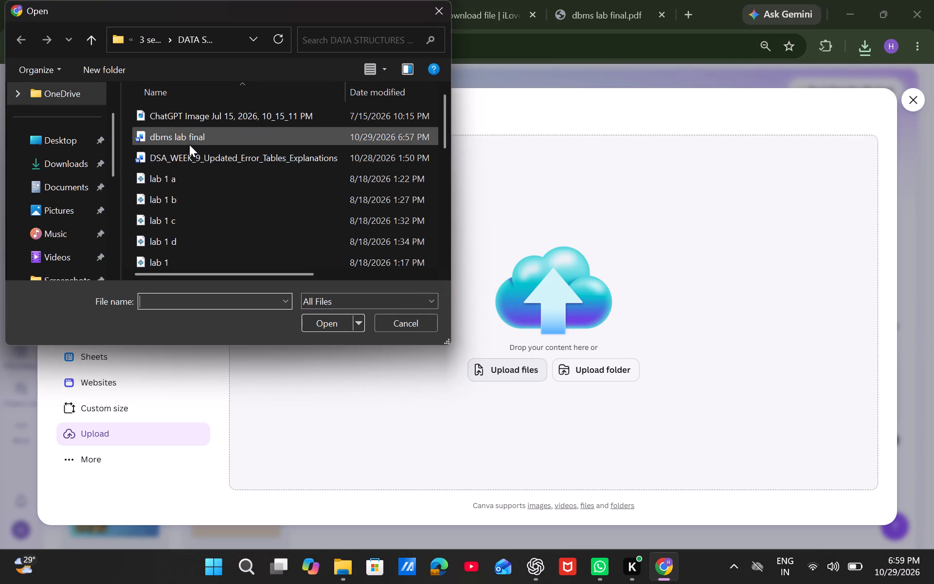
left_click(55, 160)
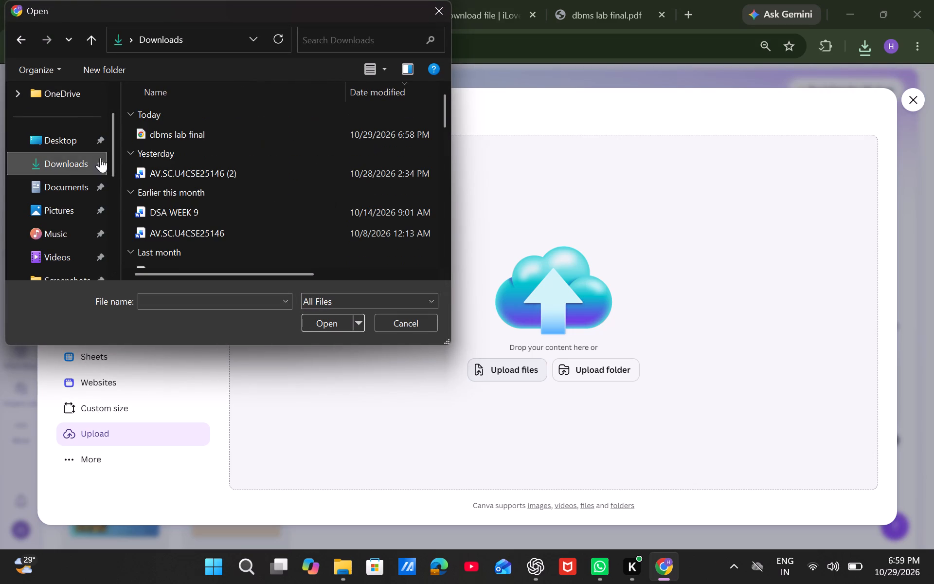
left_click(220, 137)
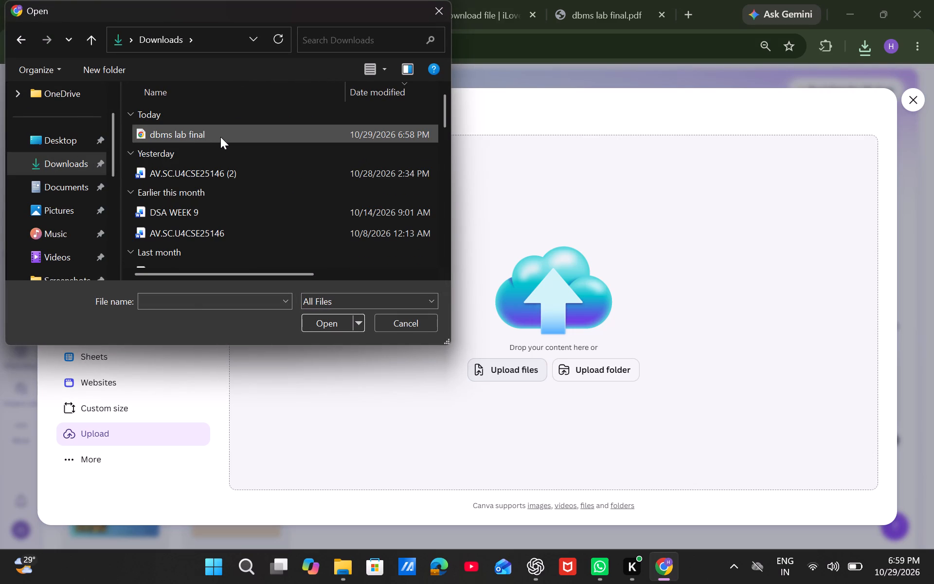
left_click(322, 328)
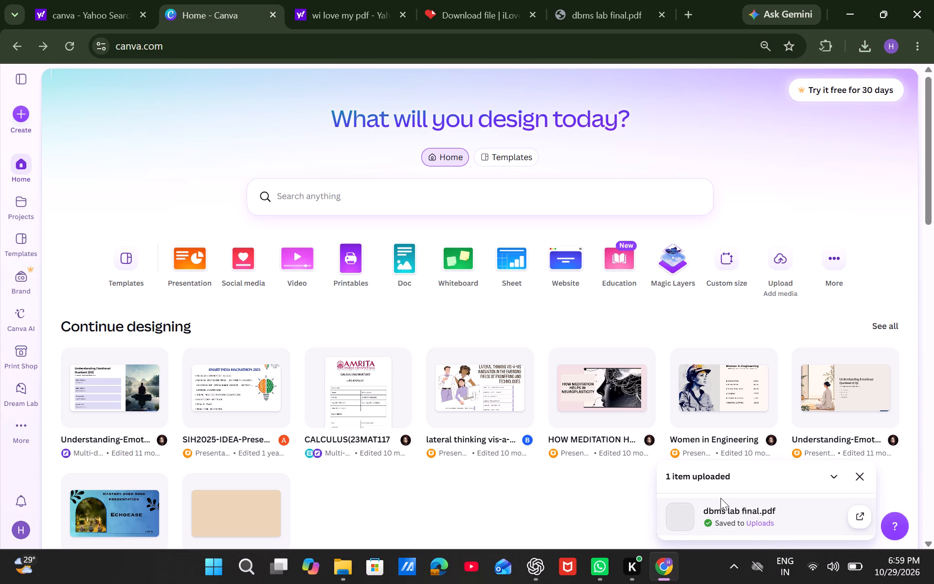
Go to the Uploads folder and open dbms lab final.pdf for editing.
left_click(610, 510)
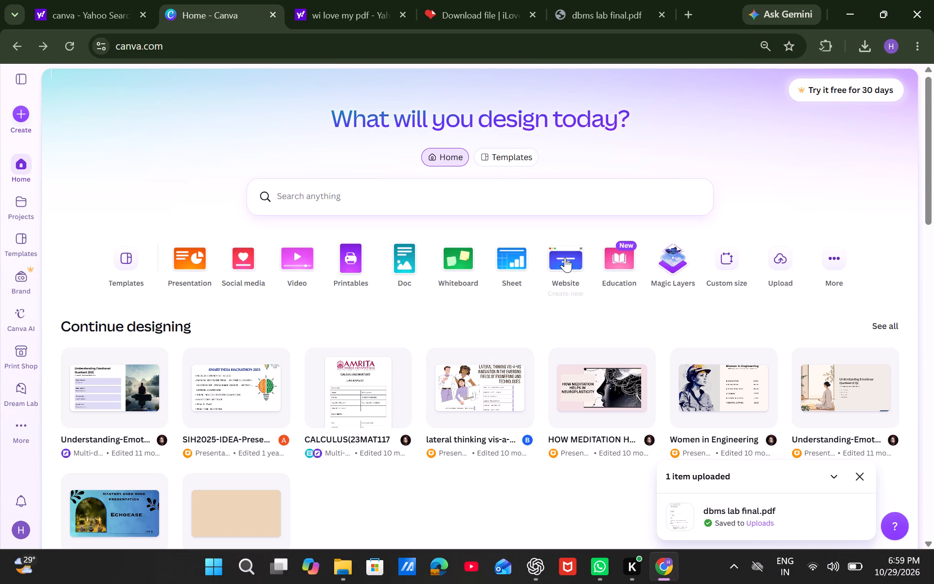
left_click(753, 518)
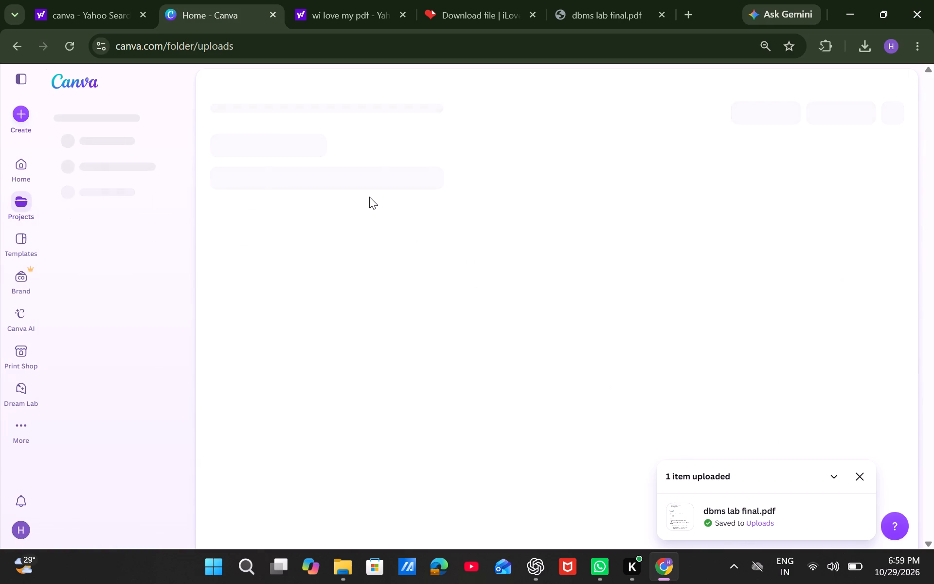
left_click(858, 478)
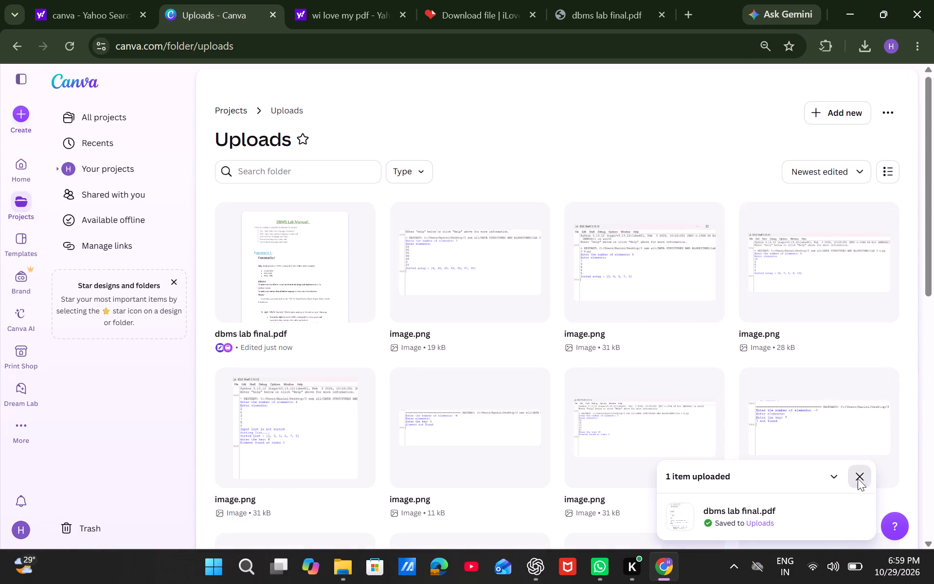
left_click(315, 262)
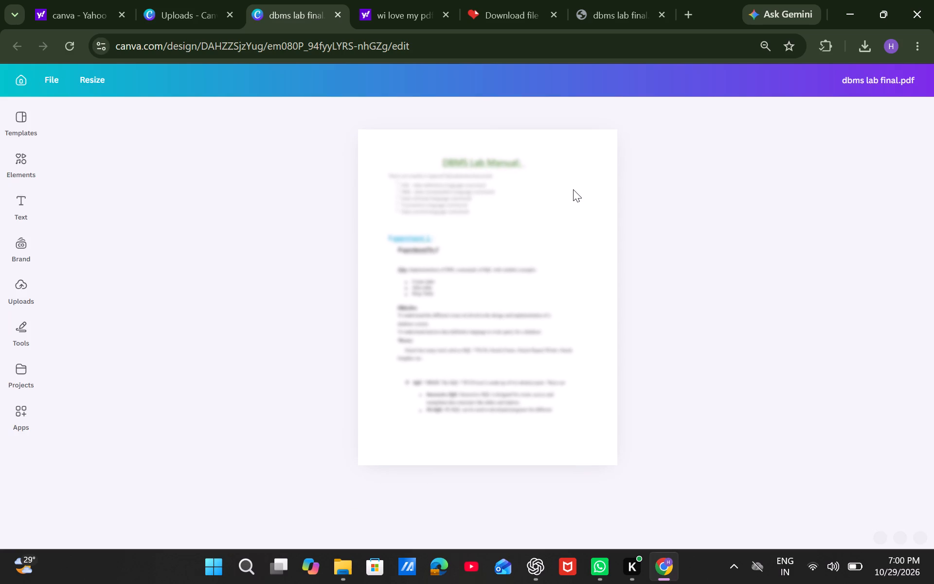
Change the "DBMS Lab Manual:" title text on page 1 to black.
scroll(493, 173, "up", 2)
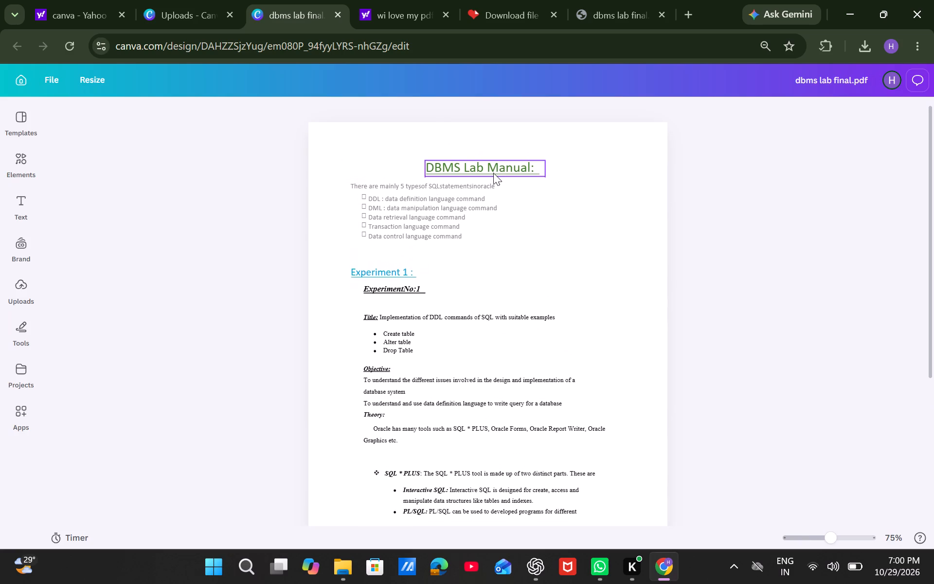
left_click(576, 163)
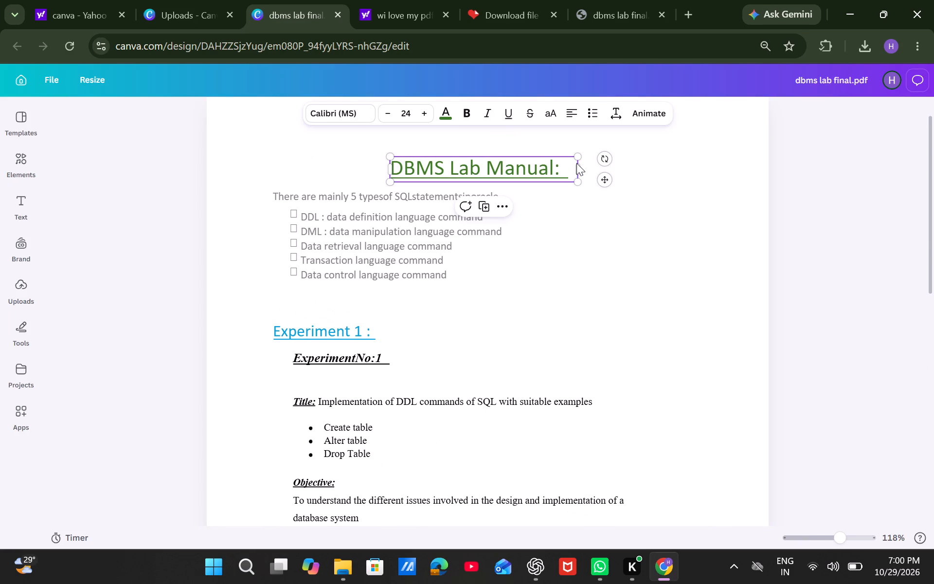
left_click(445, 114)
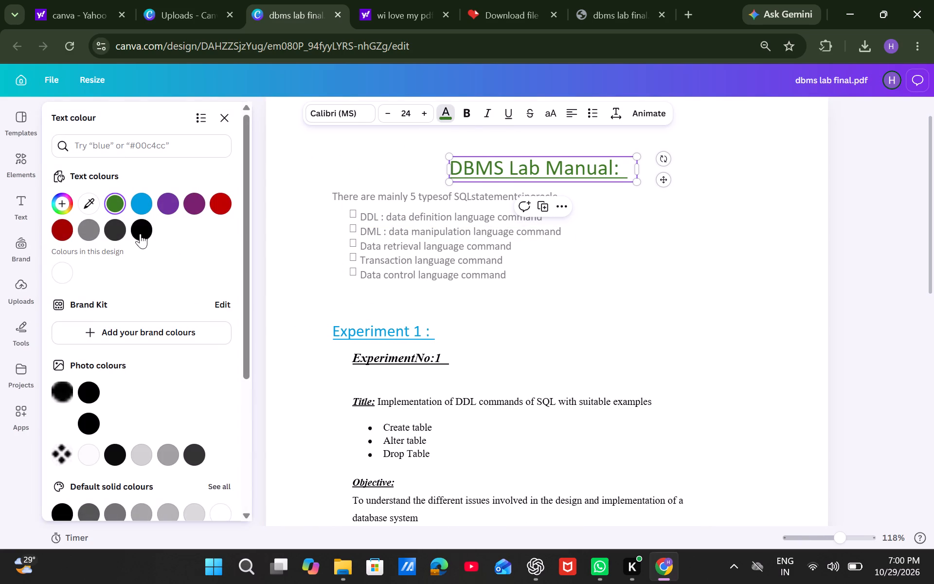
left_click(141, 231)
left_click(590, 269)
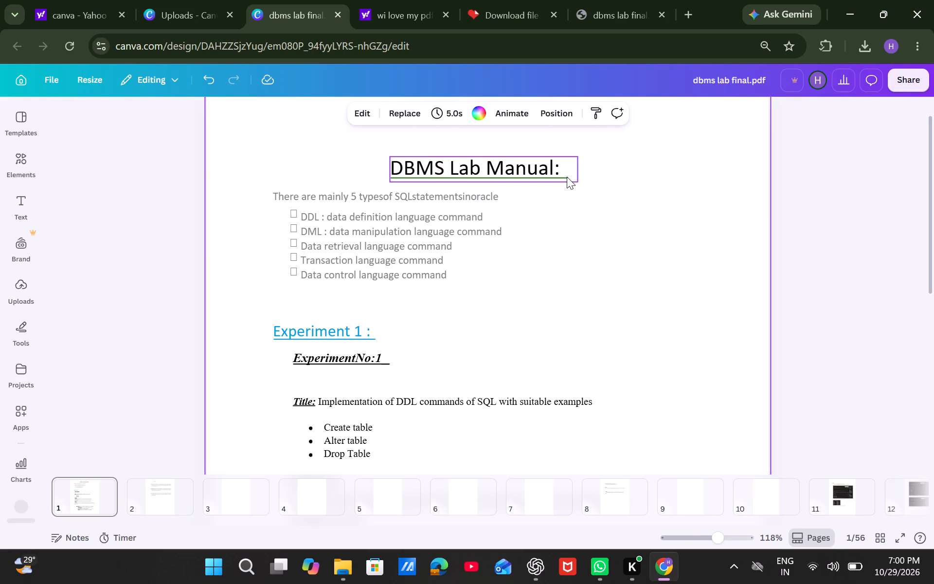
Recolour the green underline beneath the "DBMS Lab Manual:" title to black.
left_click(558, 182)
left_click(603, 179)
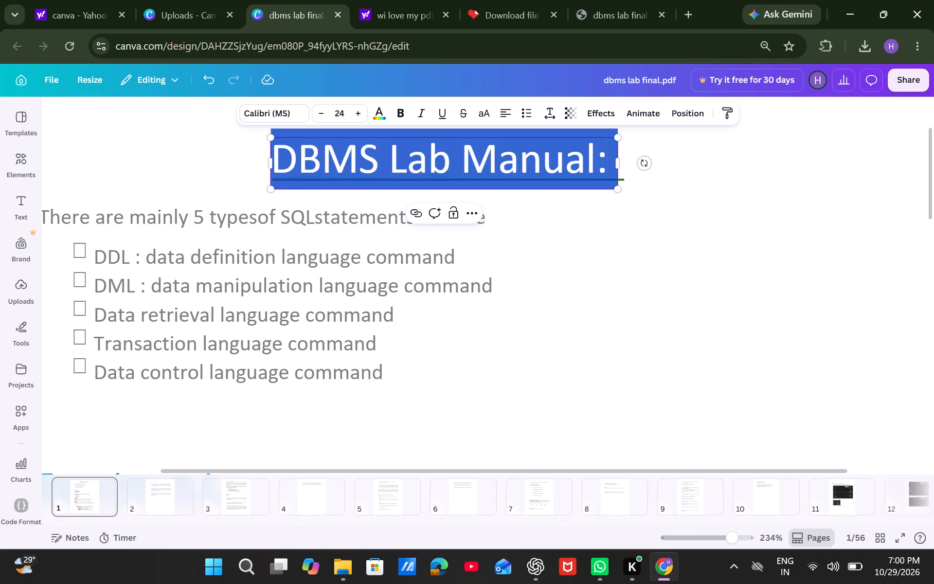
left_click(606, 180)
left_click(629, 180)
left_click(620, 178)
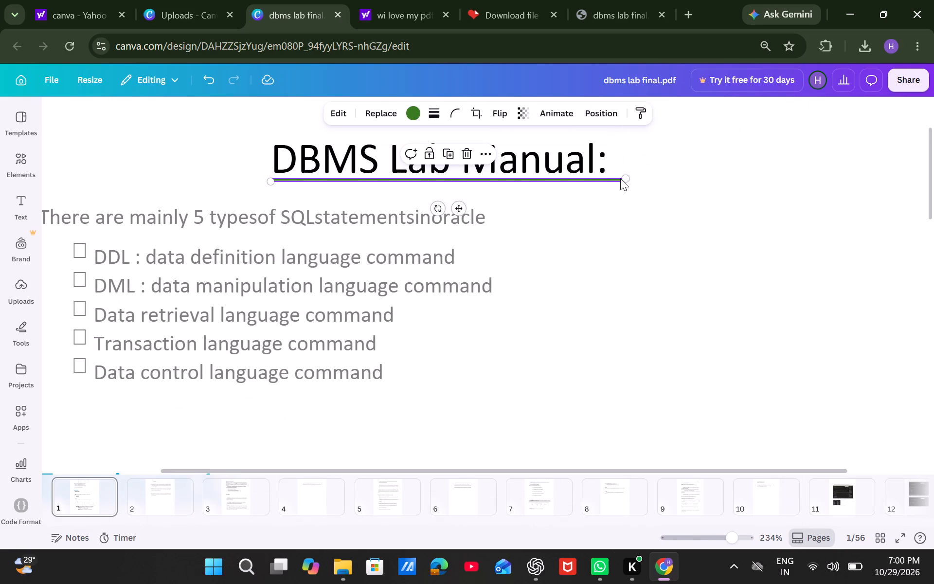
left_click(410, 116)
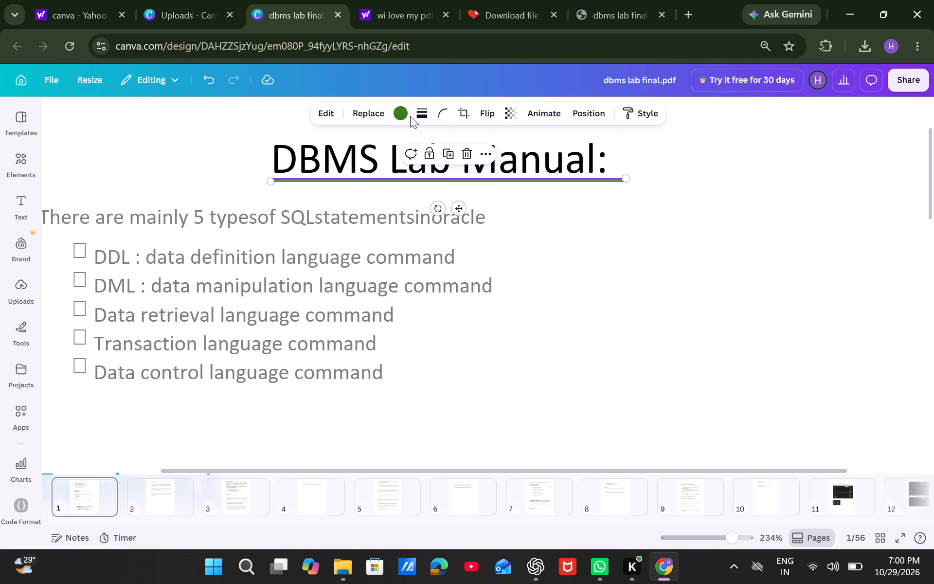
left_click(400, 115)
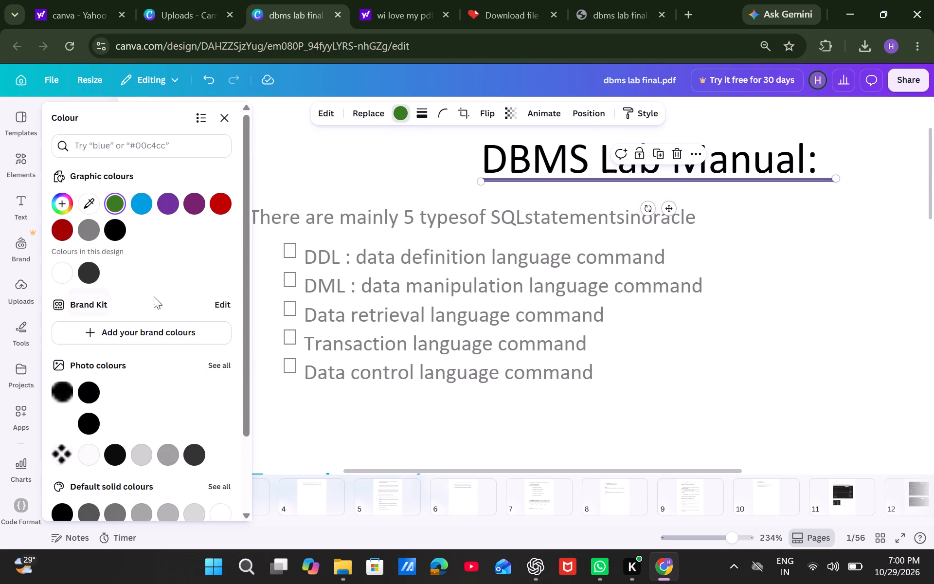
left_click(113, 228)
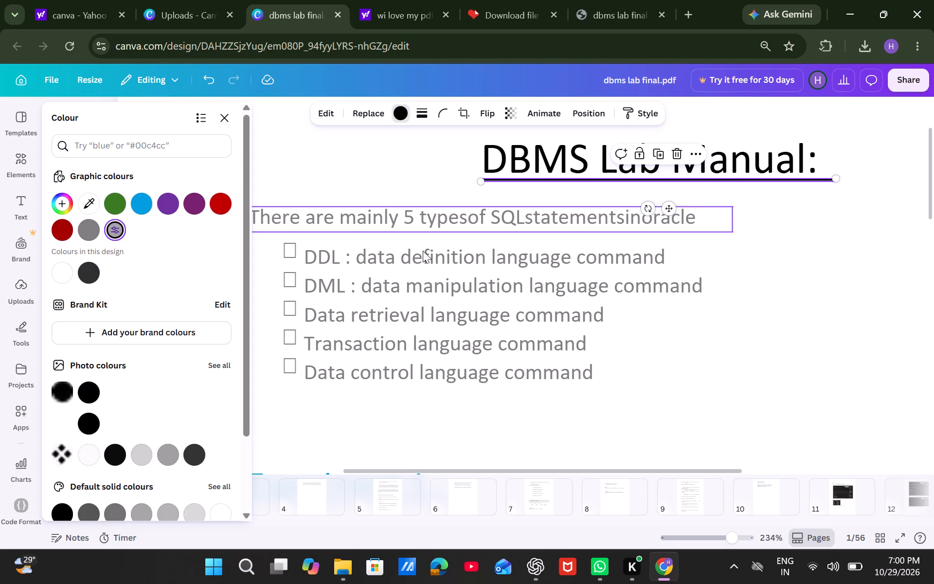
left_click(826, 310)
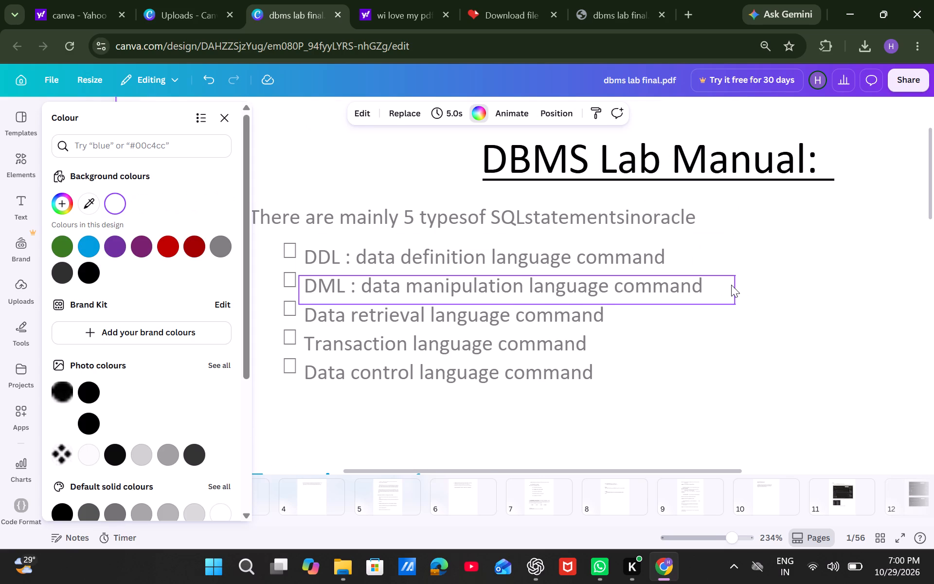
Recolour the grey introductory sentence and the five language-command list items below the title to black.
scroll(563, 329, "up", 1)
scroll(563, 329, "down", 1)
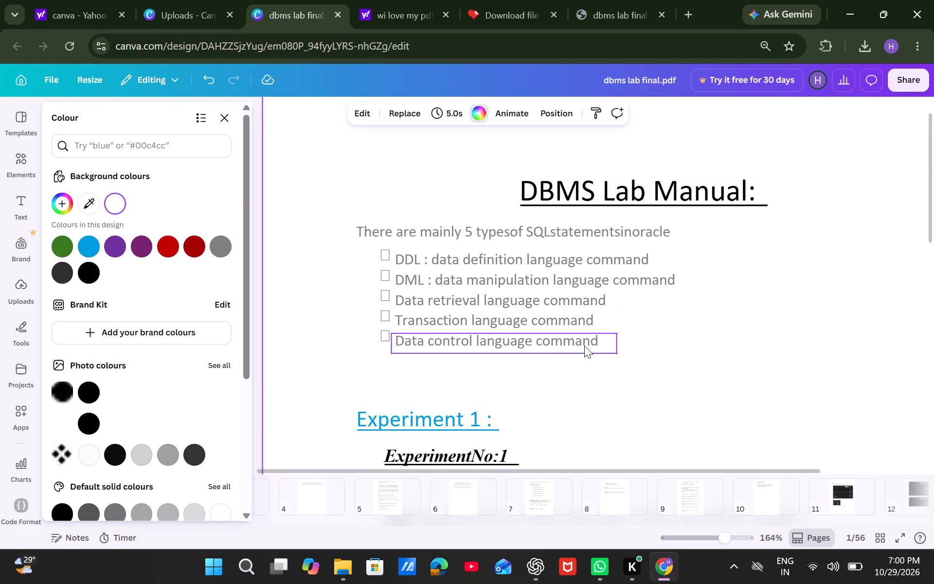
left_click_drag(646, 357, 575, 347)
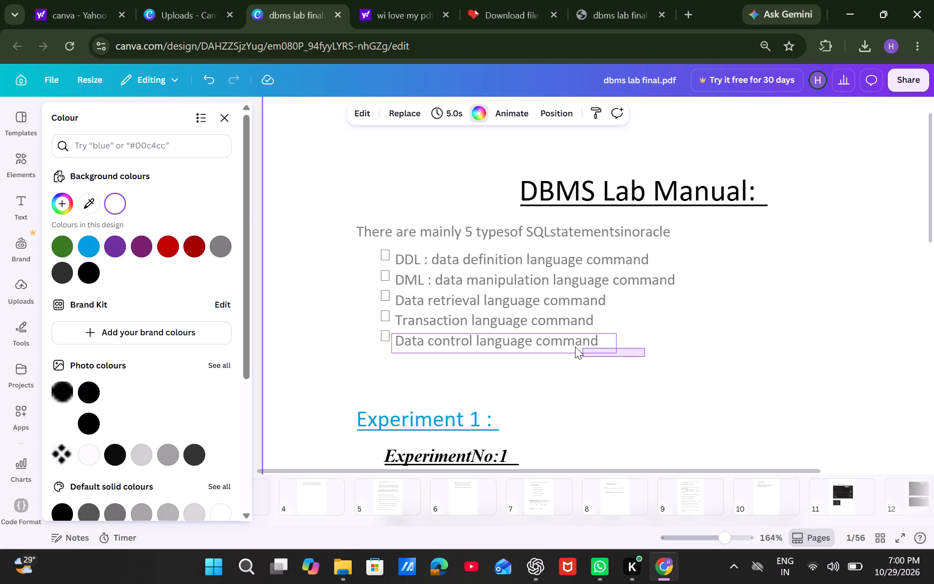
left_click_drag(575, 347, 340, 233)
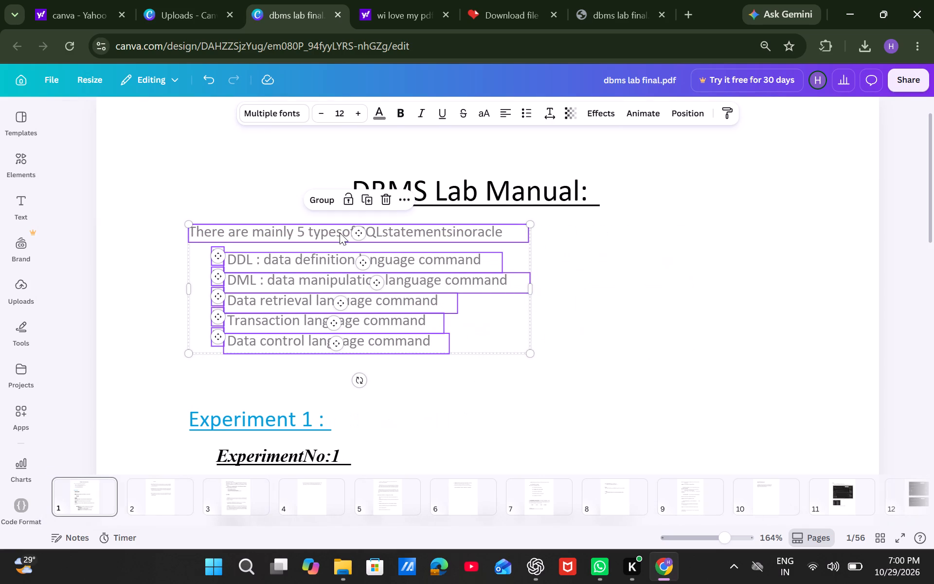
left_click(379, 117)
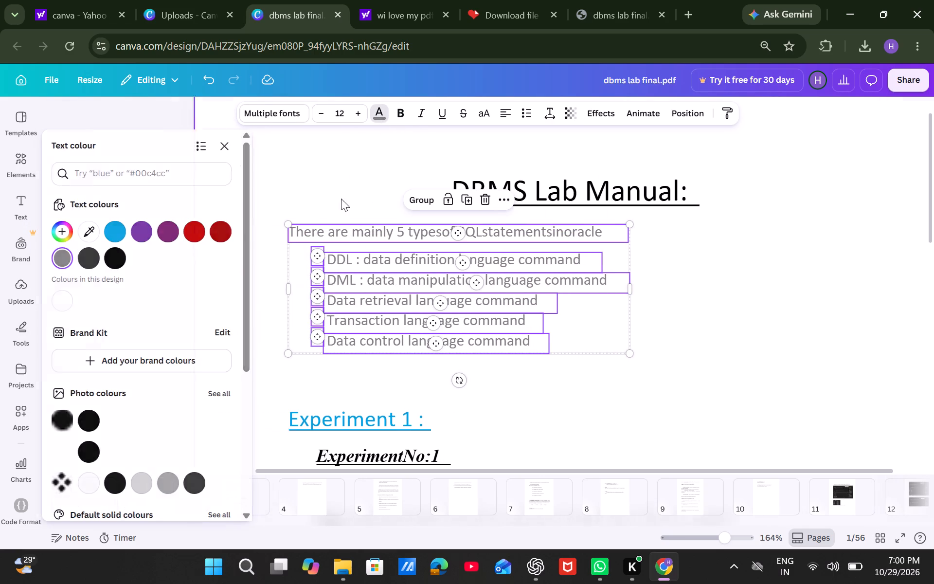
left_click(116, 258)
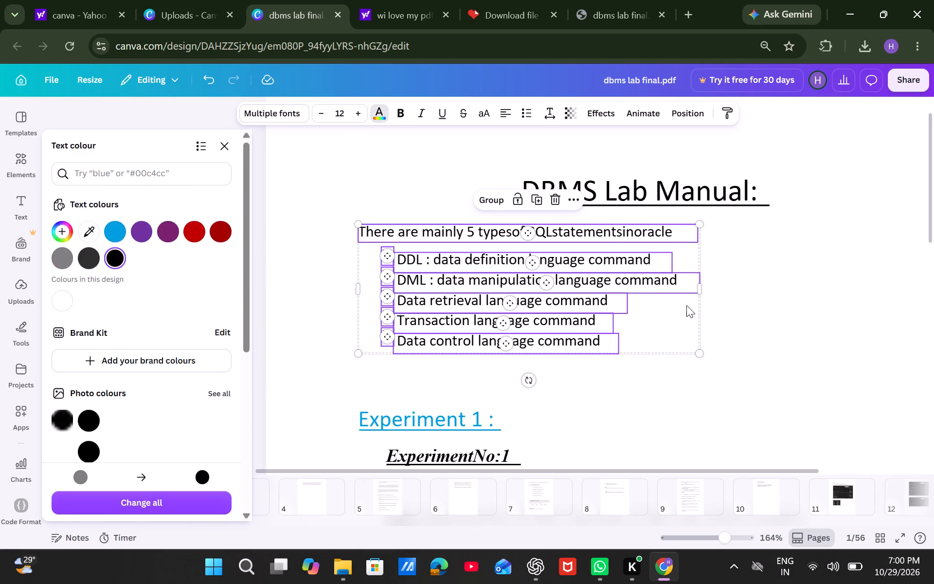
left_click(792, 299)
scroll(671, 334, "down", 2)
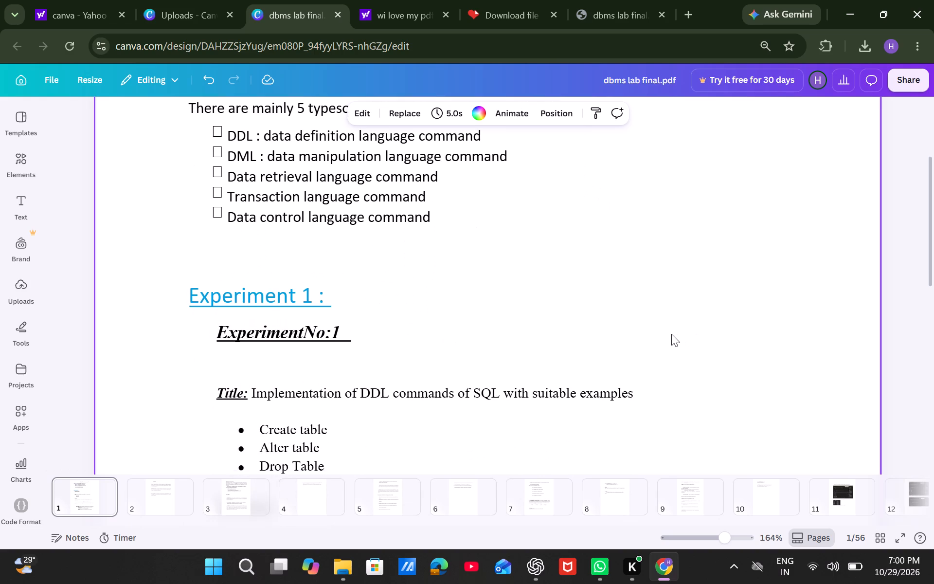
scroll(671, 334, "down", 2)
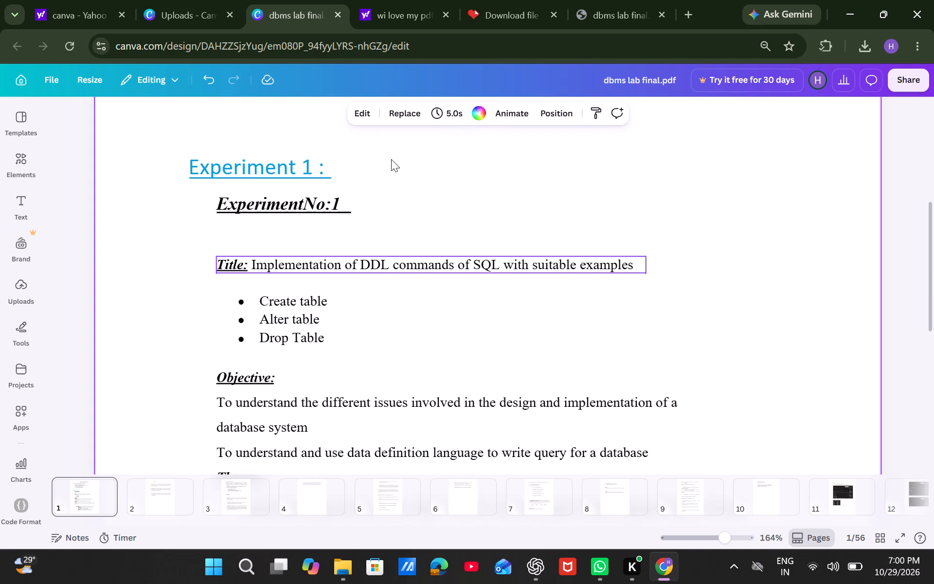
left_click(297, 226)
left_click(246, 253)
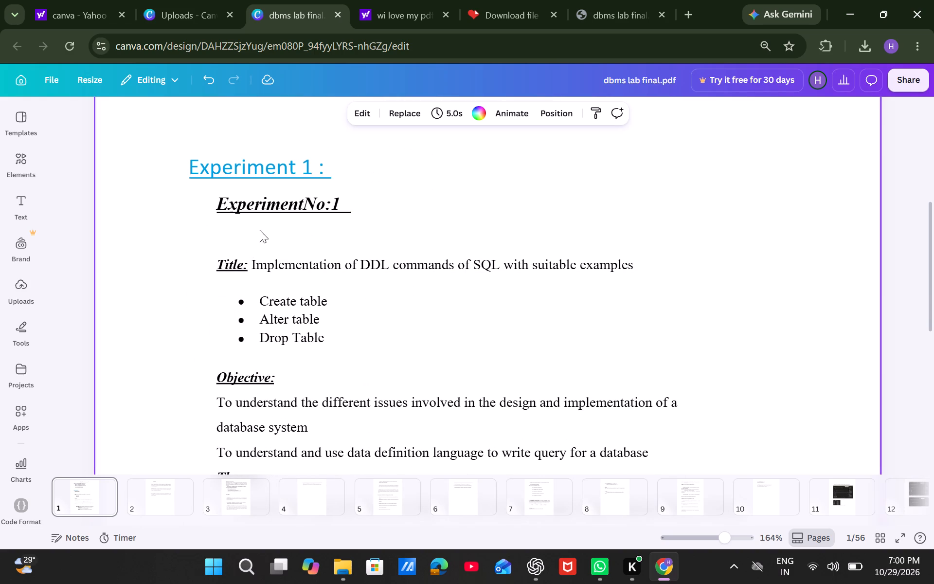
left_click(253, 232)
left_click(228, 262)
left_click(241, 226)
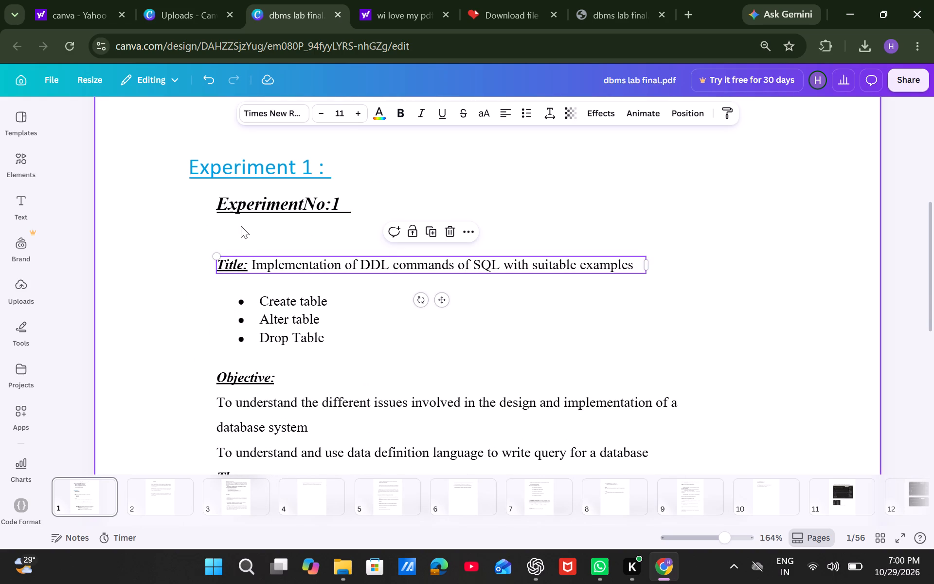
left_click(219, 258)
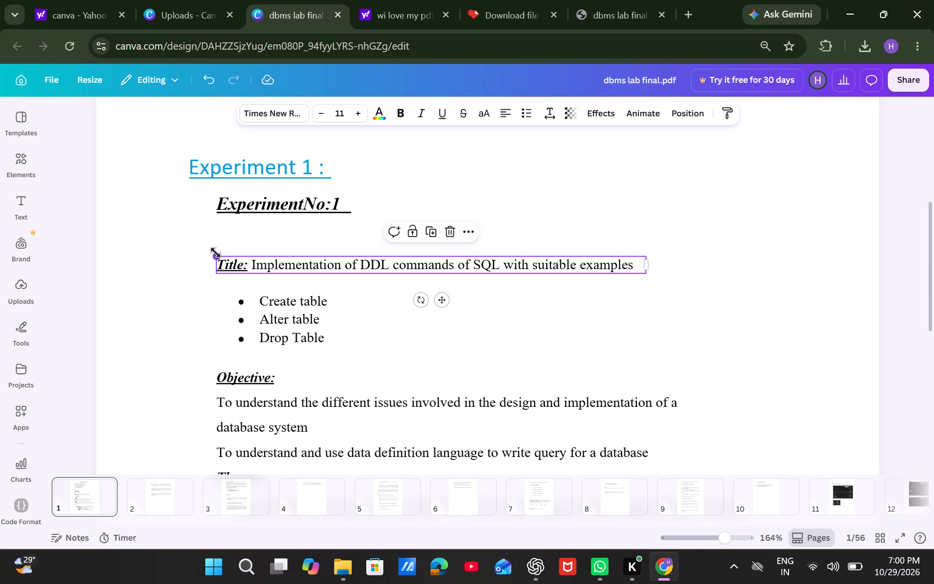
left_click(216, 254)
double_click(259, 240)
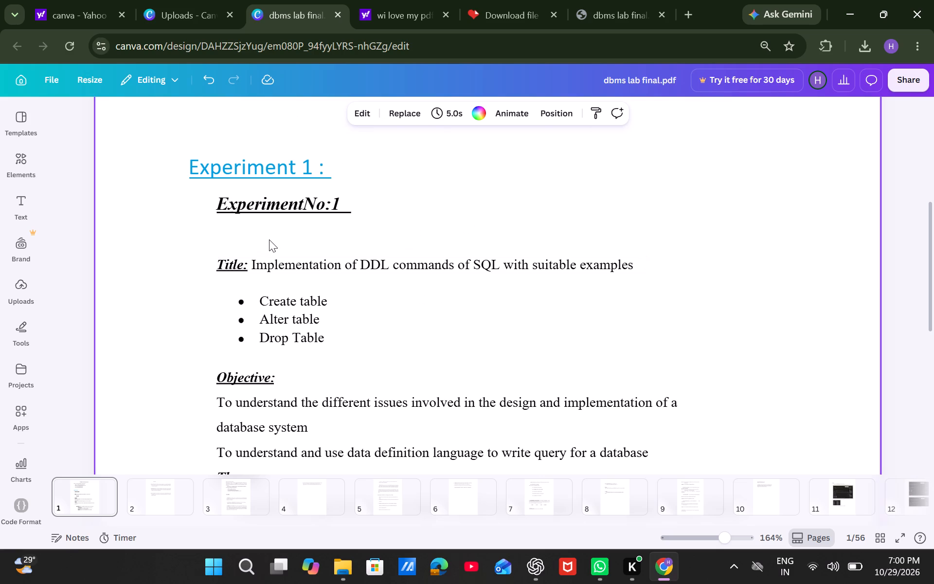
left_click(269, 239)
Move the "ExperimentNo:1" heading text down, closer to the "Title:" line and just below its underline.
left_click_drag(330, 207, 327, 228)
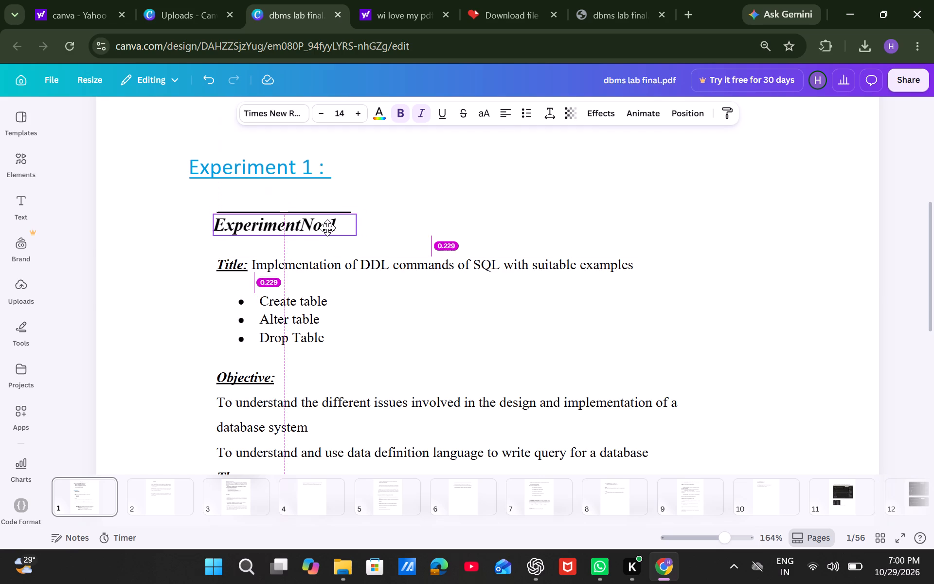
left_click_drag(327, 228, 329, 227)
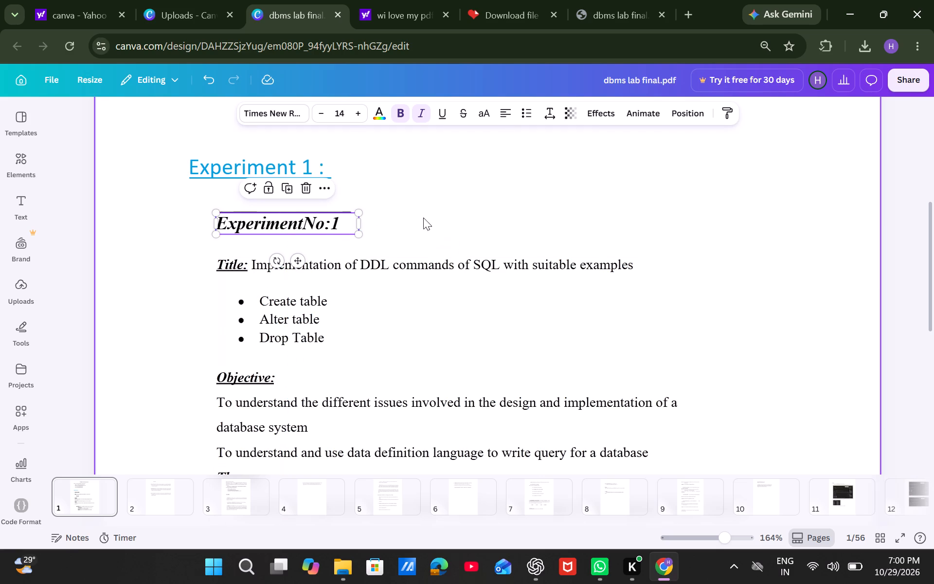
Nudge the "ExperimentNo:1" heading on page 1 down and move the black line above it to just beneath the text as an underline.
left_click(431, 216)
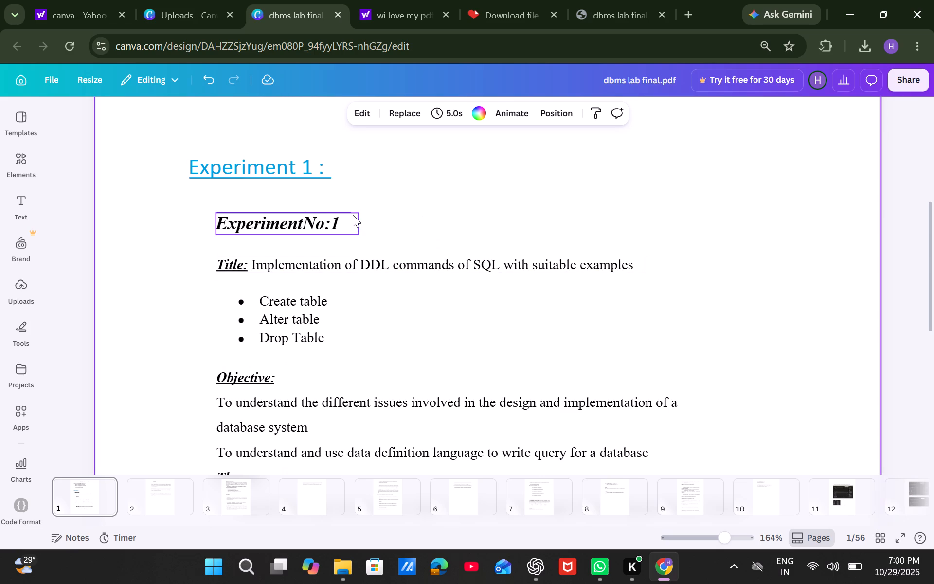
left_click(338, 223)
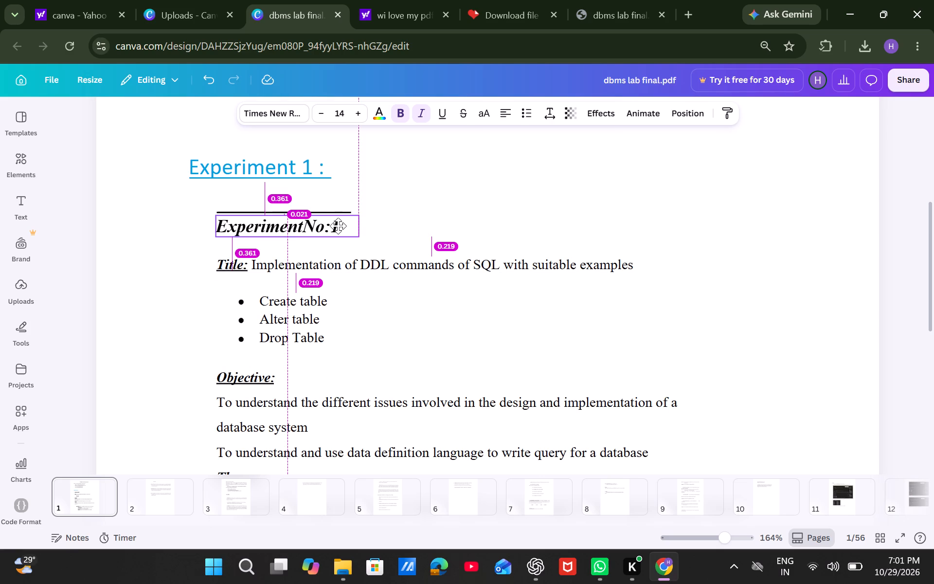
left_click(413, 191)
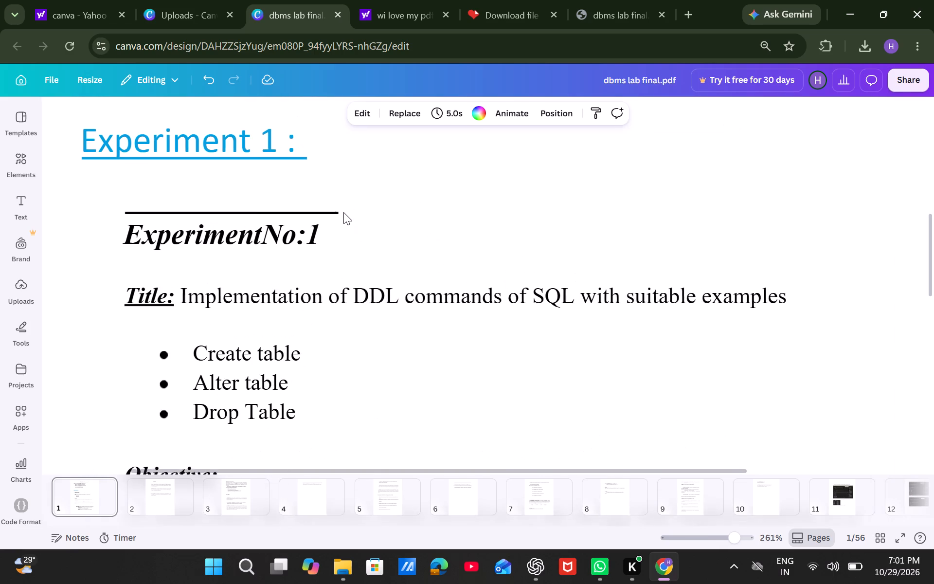
left_click_drag(332, 212, 338, 320)
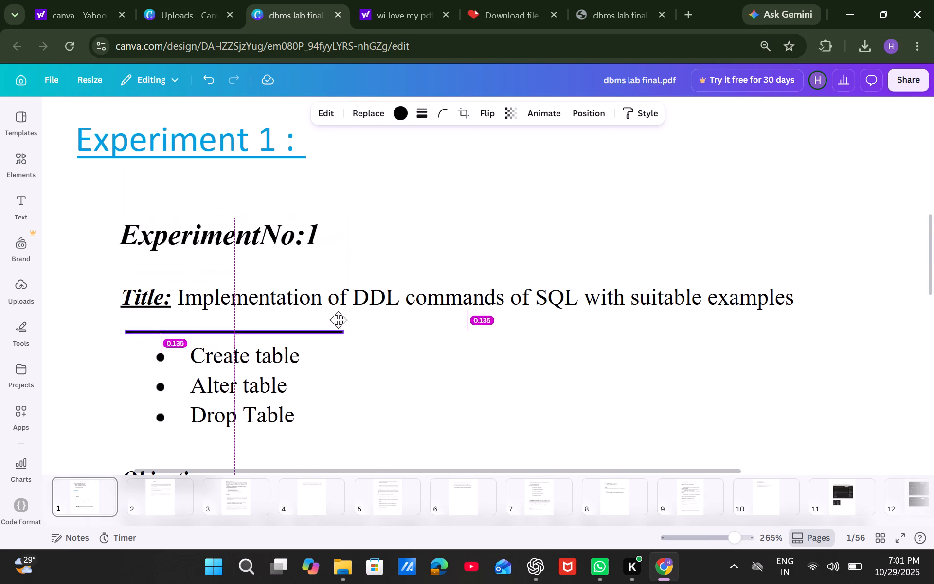
left_click_drag(338, 320, 324, 258)
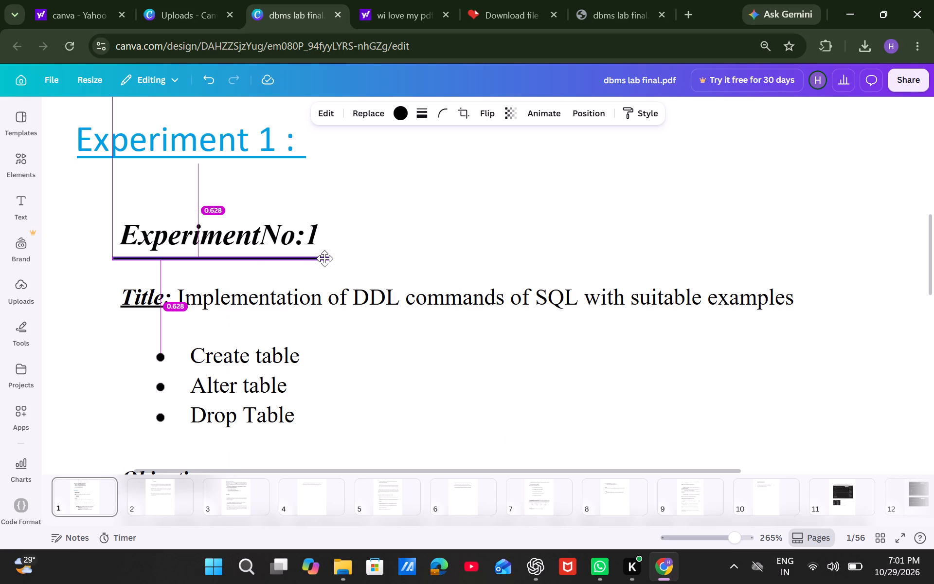
left_click_drag(324, 258, 322, 258)
left_click(416, 235)
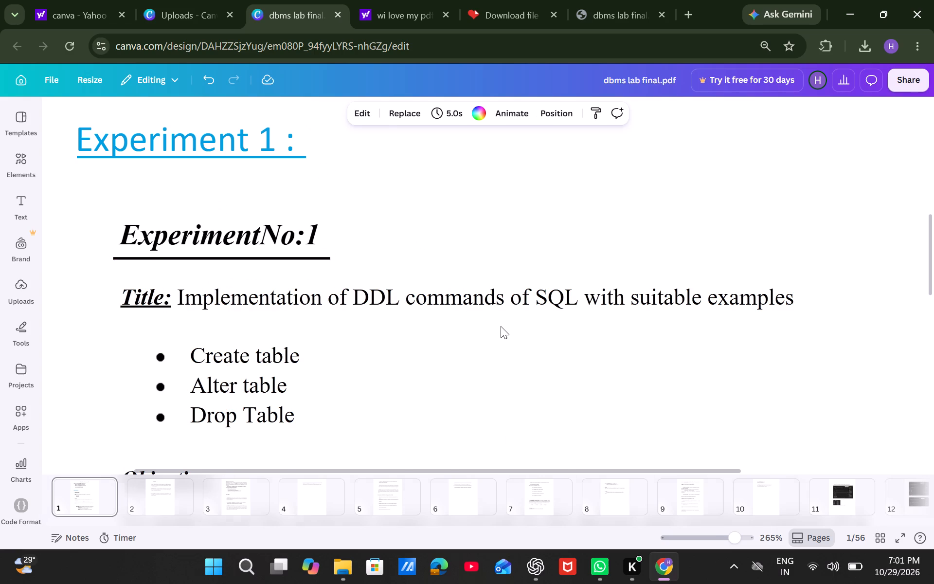
Review the rest of page 1 and the Oracle tools text on page 2 for layout problems.
scroll(501, 326, "down", 8)
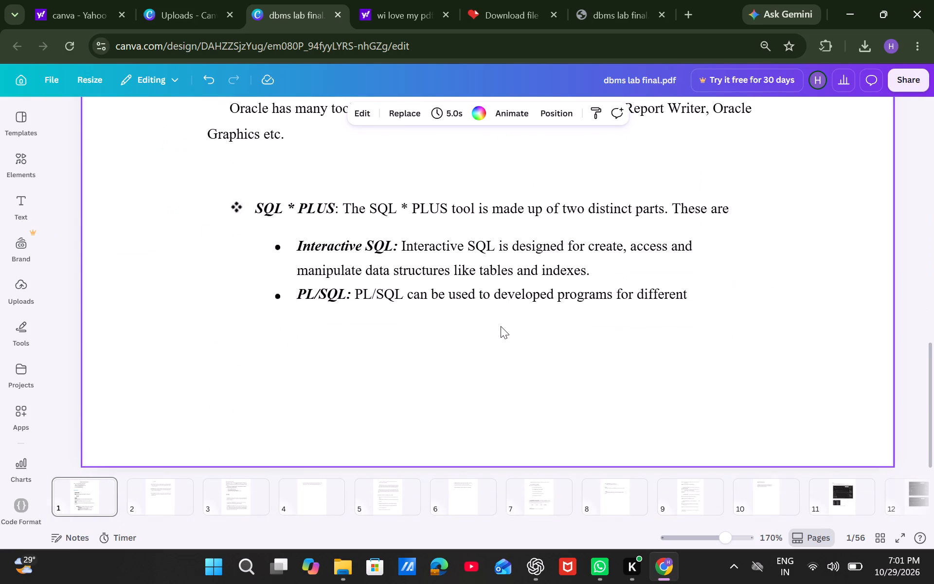
scroll(501, 326, "down", 2)
left_click(166, 495)
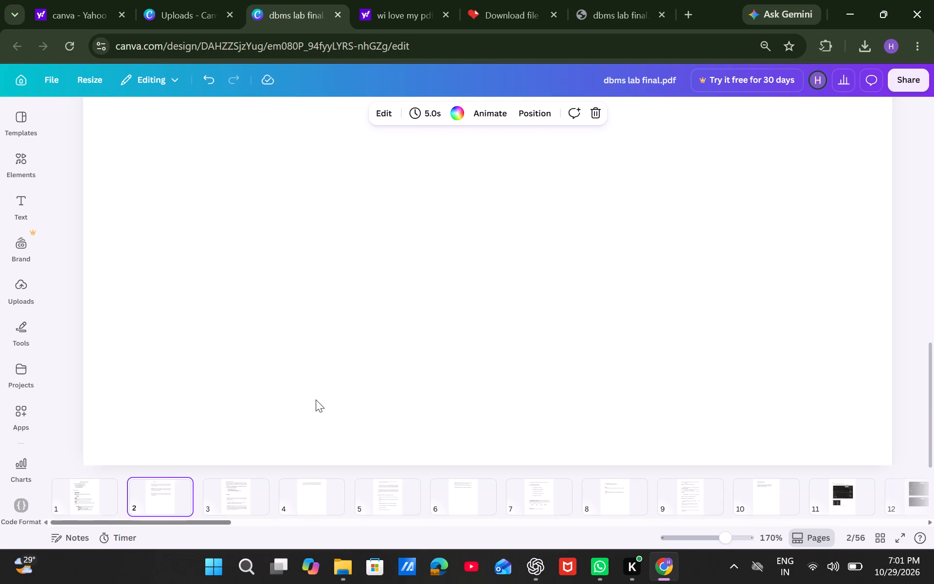
scroll(408, 307, "up", 6)
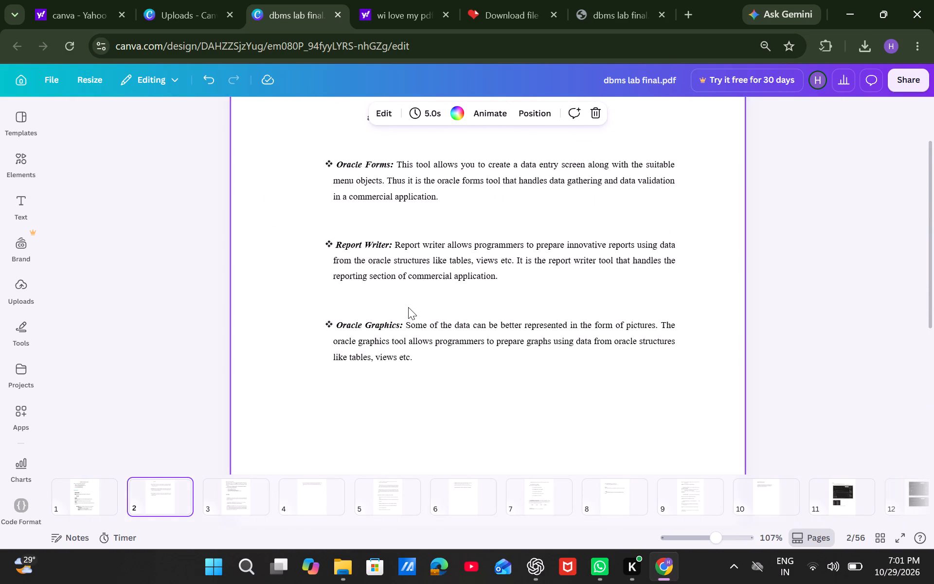
On page 3, raise the "DATA TYPES:" heading slightly and move its line up directly beneath the text, aligned with its left edge.
left_click(249, 484)
scroll(408, 323, "down", 1)
left_click_drag(353, 275, 351, 258)
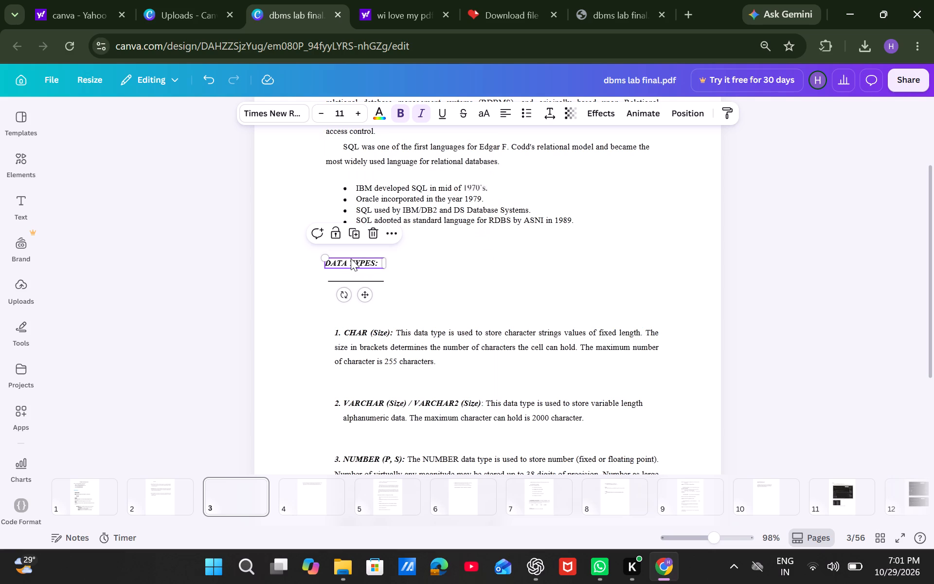
left_click(370, 277)
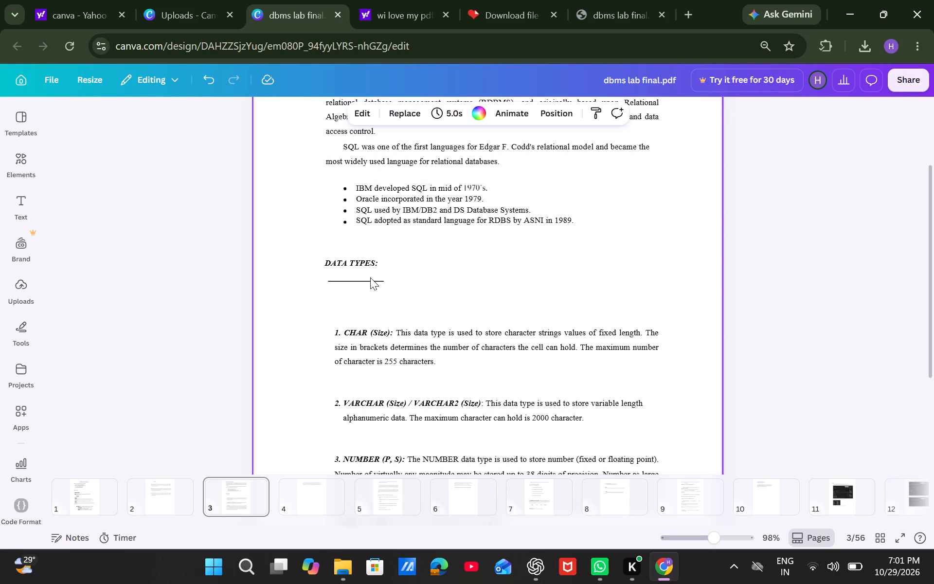
left_click_drag(303, 281, 286, 262)
left_click(395, 266)
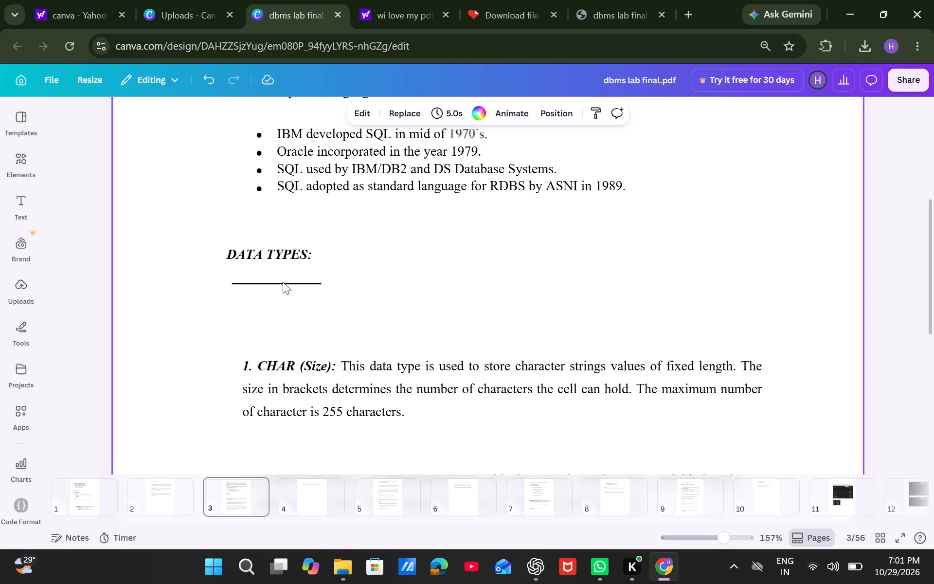
left_click_drag(286, 282, 278, 266)
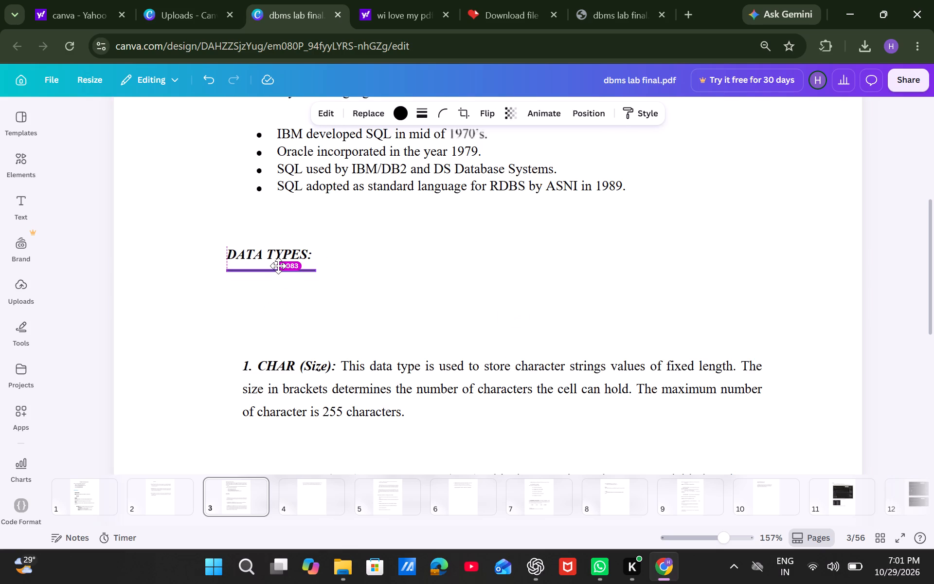
left_click_drag(278, 266, 278, 267)
left_click_drag(278, 267, 278, 264)
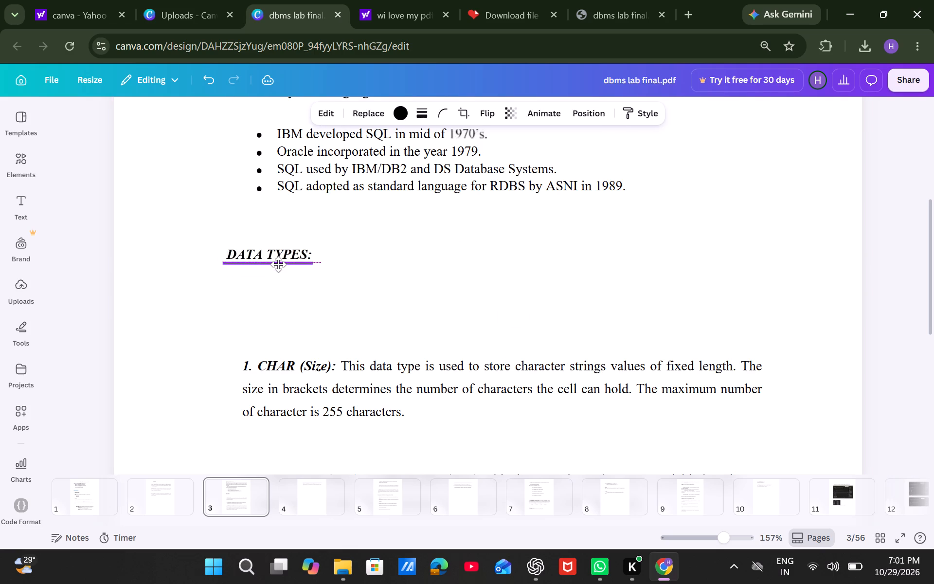
left_click_drag(278, 264, 278, 265)
left_click(557, 271)
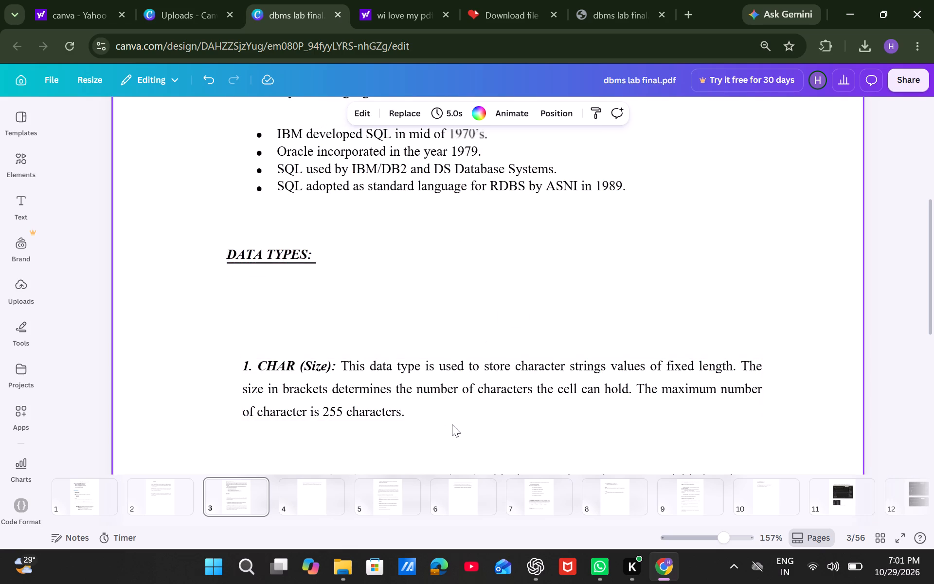
Move the "1. CHAR (Size)" paragraph up to sit just below the "DATA TYPES:" heading.
left_click_drag(451, 412, 442, 353)
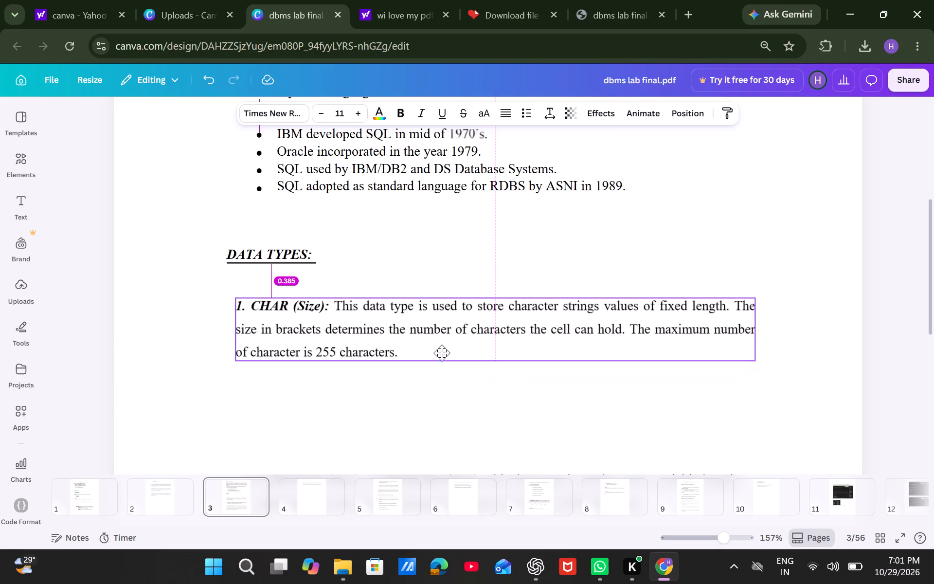
left_click_drag(442, 353, 441, 331)
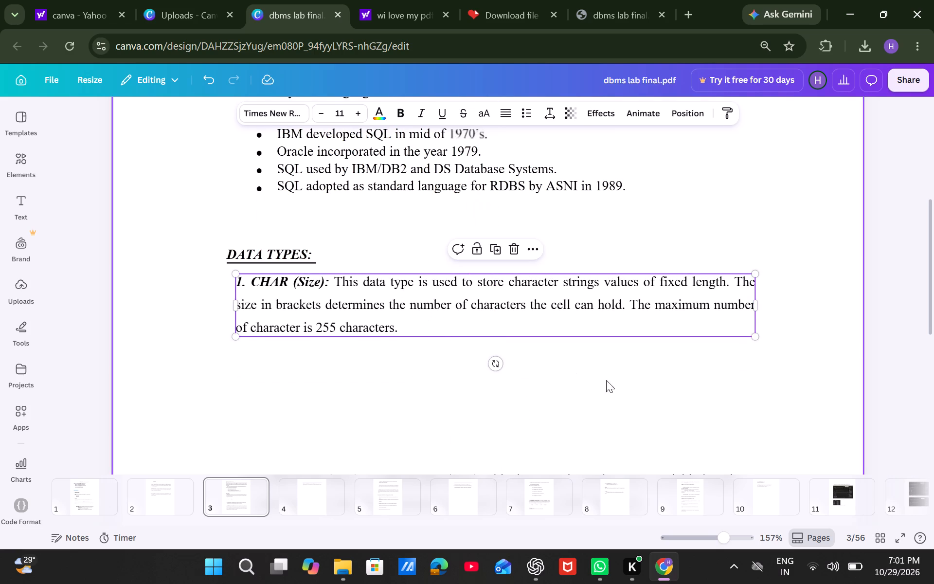
left_click(617, 387)
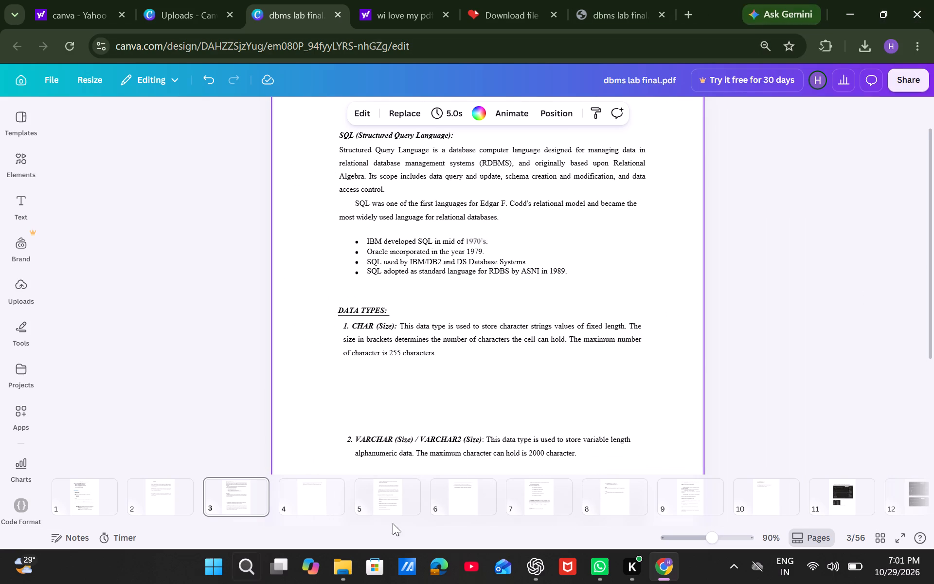
Move the VARCHAR and NUMBER paragraphs up together to close the gap below the CHAR paragraph, aligned with its left edge.
scroll(502, 331, "down", 1)
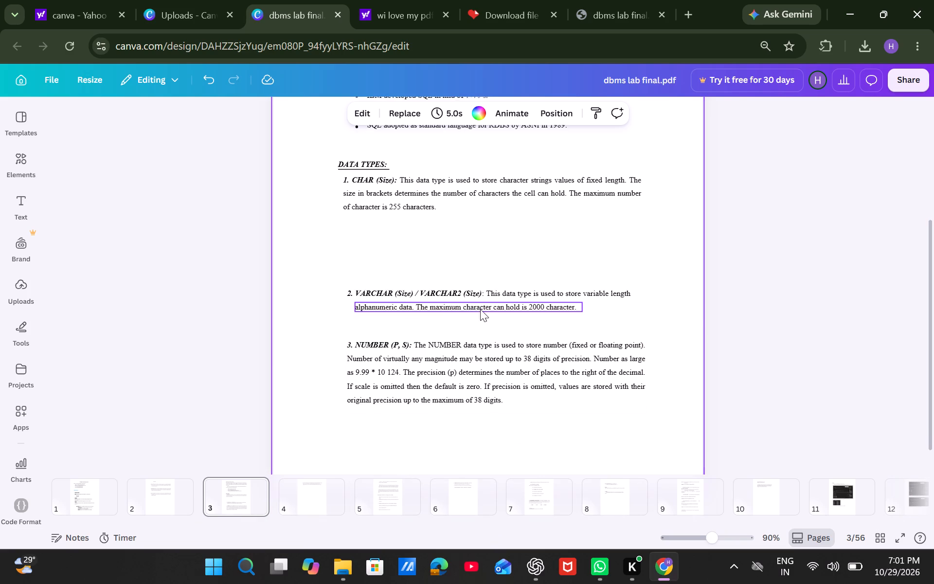
left_click_drag(554, 443, 489, 377)
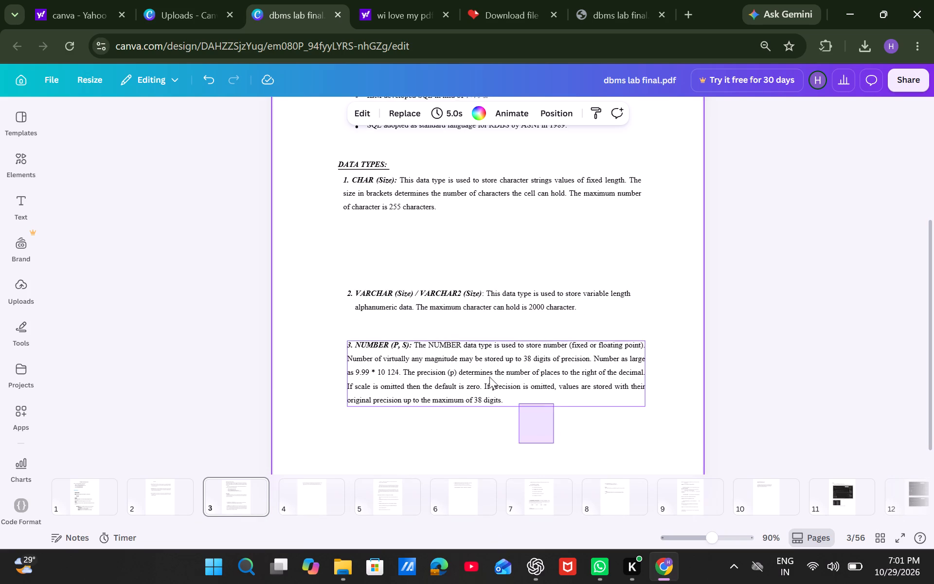
left_click_drag(489, 377, 319, 277)
left_click_drag(404, 332, 407, 301)
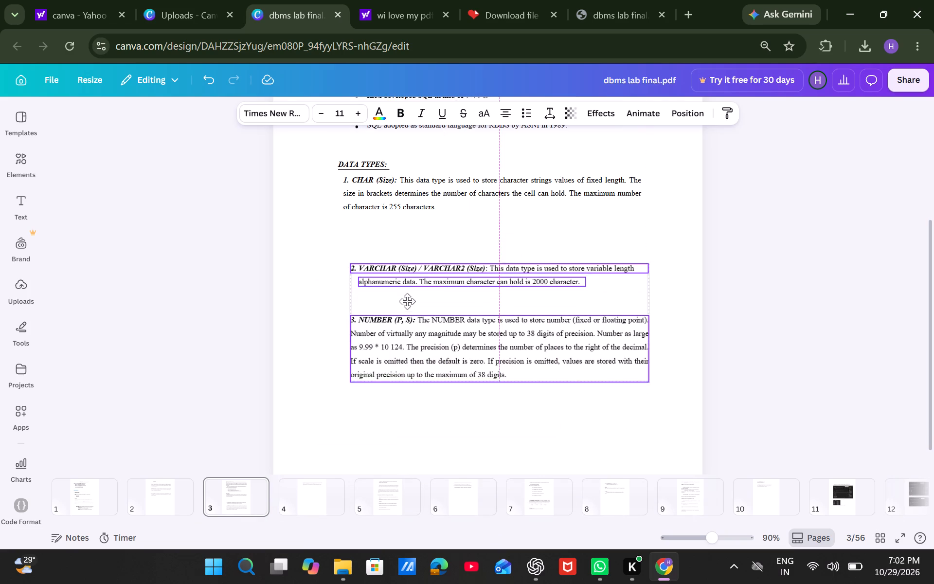
left_click_drag(407, 301, 396, 272)
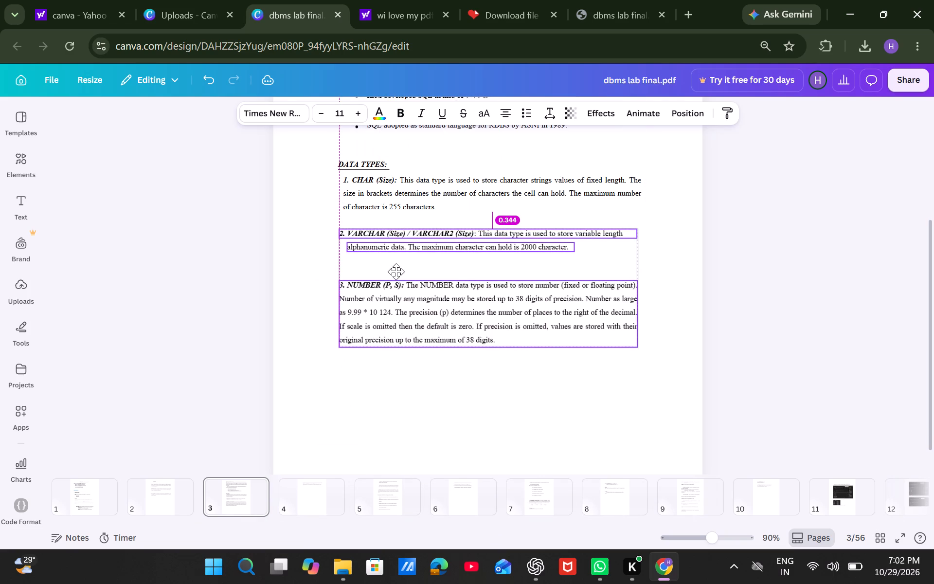
left_click_drag(396, 272, 396, 272)
left_click_drag(396, 272, 399, 272)
left_click(383, 387)
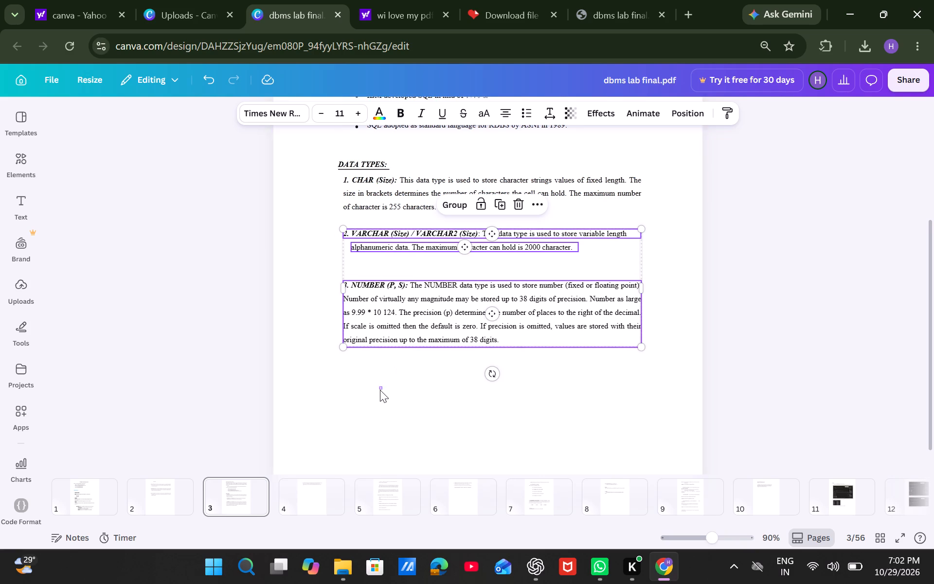
Move the "4. DATE" text from page 4 to page 3, placing it below the NUMBER paragraph and aligned with its left edge.
left_click(322, 502)
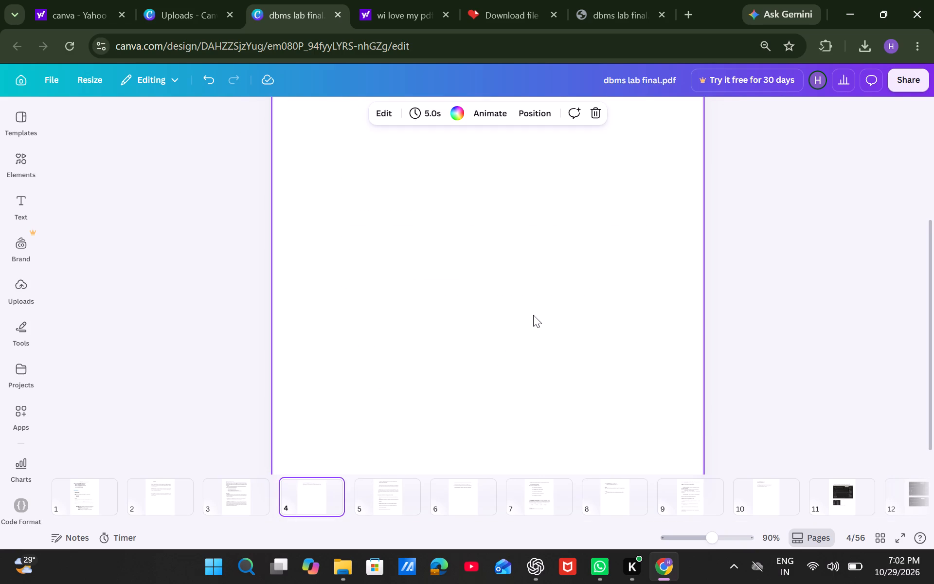
scroll(533, 314, "up", 4)
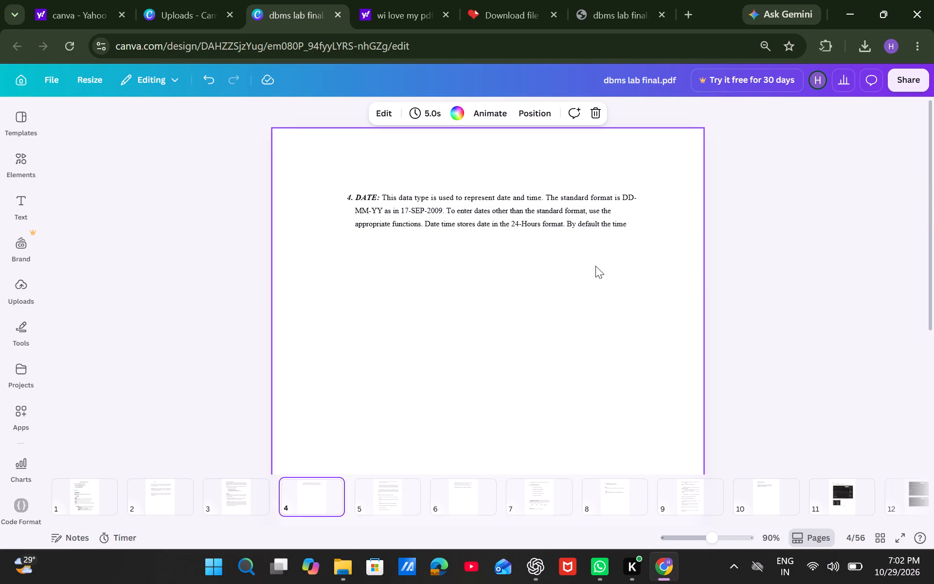
left_click_drag(594, 266, 428, 198)
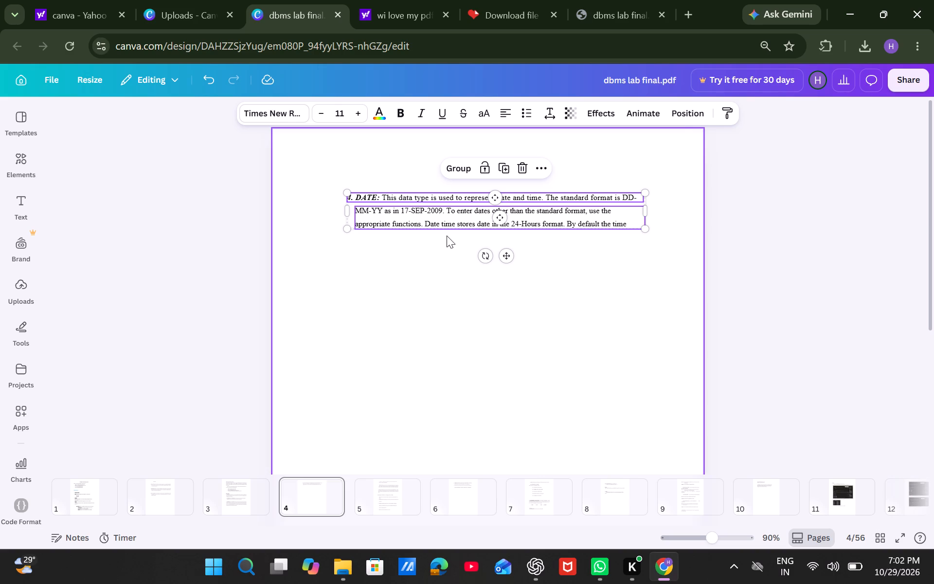
left_click_drag(456, 215, 237, 485)
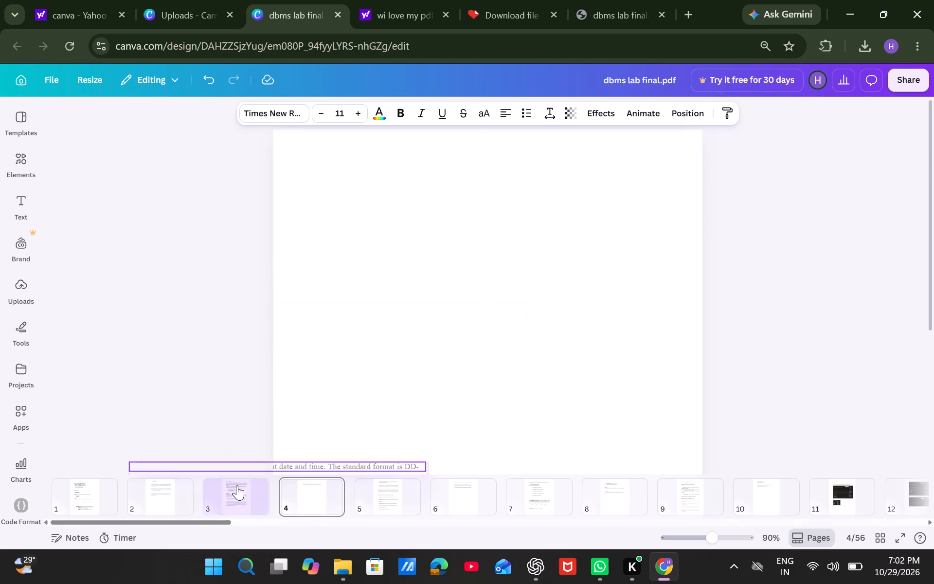
left_click_drag(237, 485, 234, 492)
left_click_drag(550, 202, 539, 365)
scroll(547, 399, "down", 2)
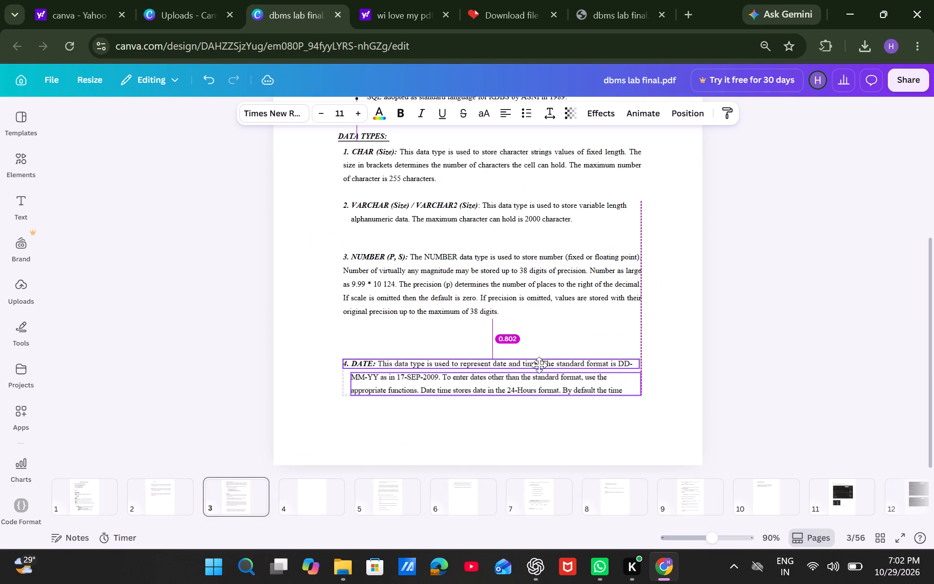
left_click_drag(539, 365, 543, 352)
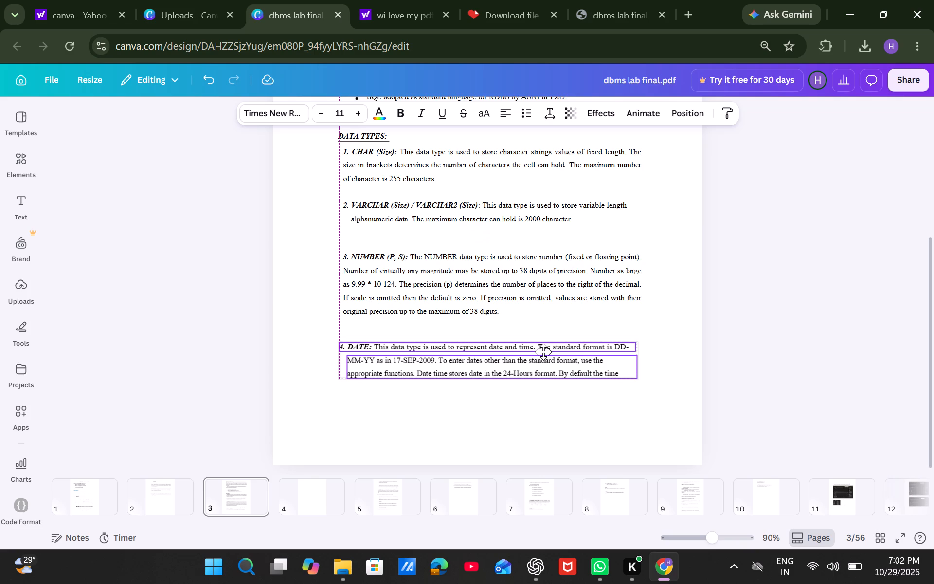
left_click_drag(543, 352, 546, 352)
left_click(790, 382)
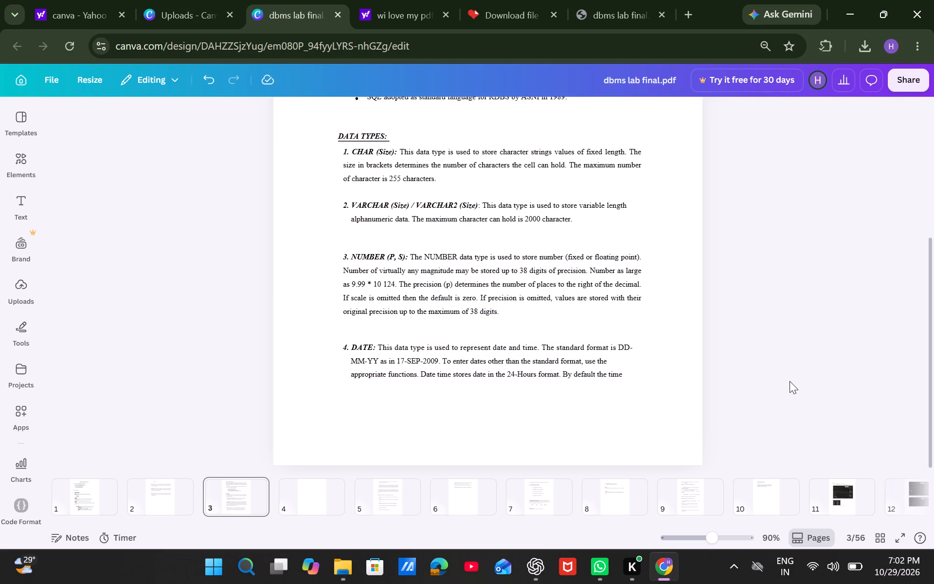
Delete the now-empty page 4 from the document.
left_click(334, 488)
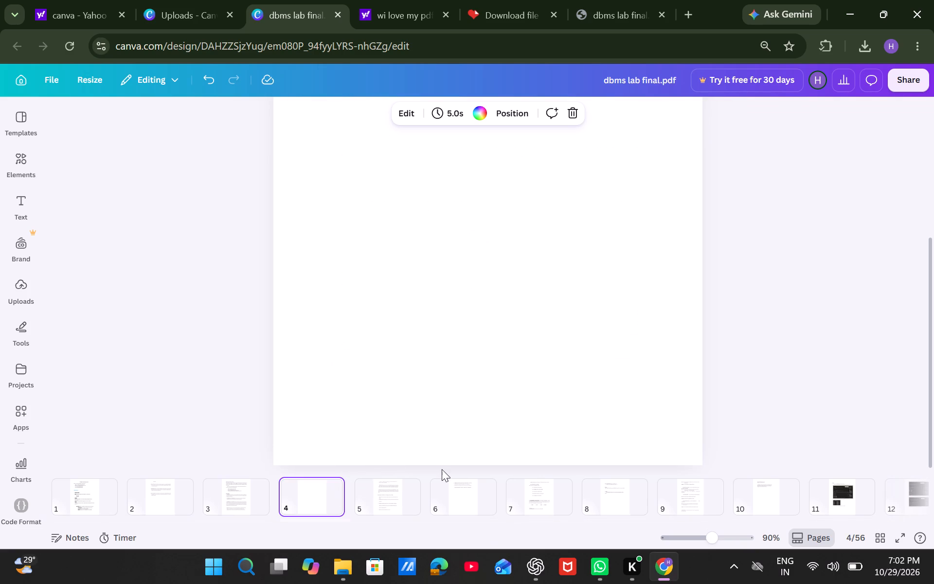
scroll(536, 356, "up", 4)
right_click(534, 292)
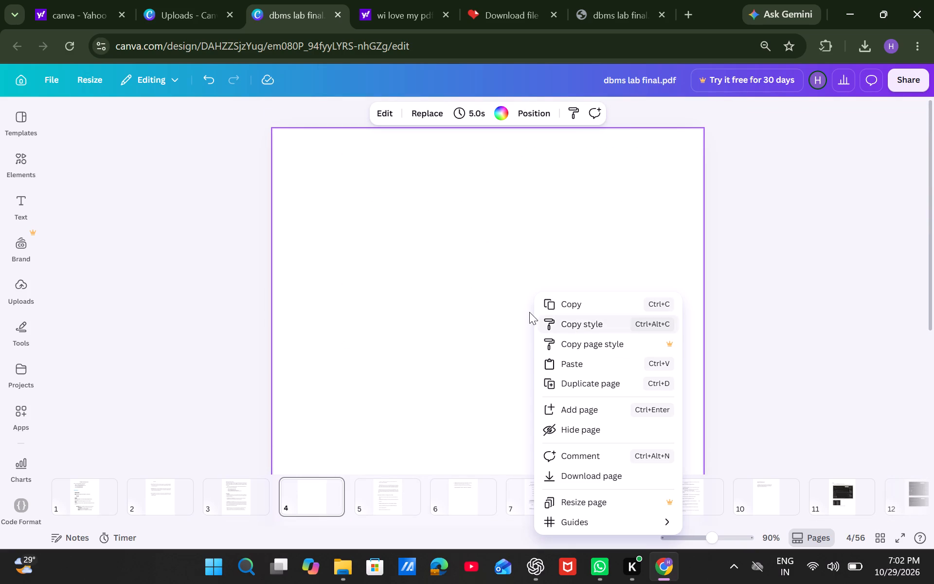
left_click(523, 303)
left_click(523, 303)
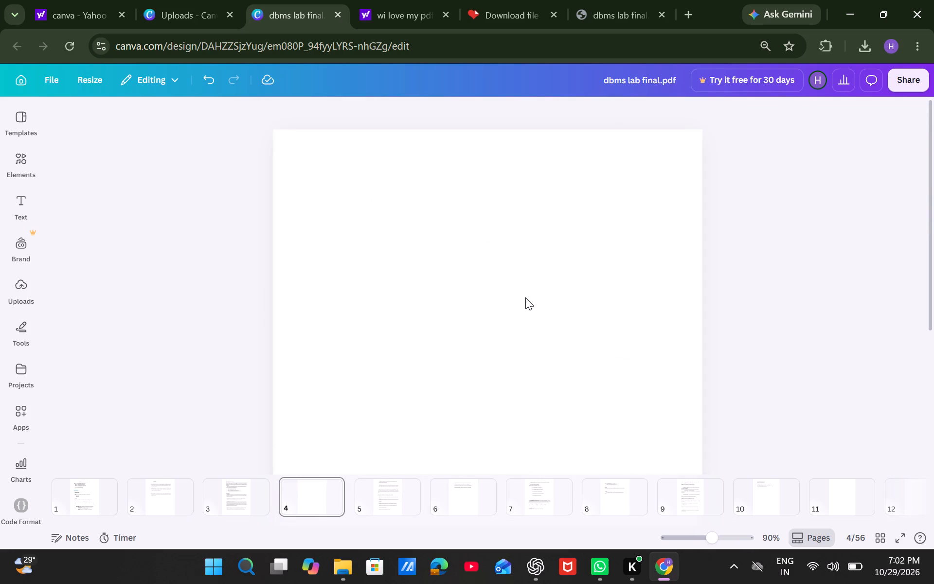
right_click(525, 297)
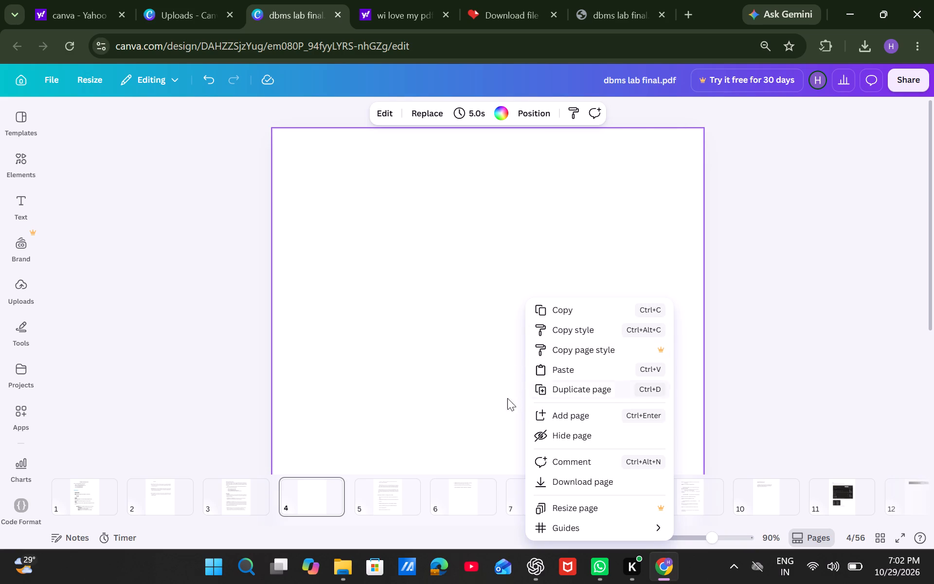
right_click(459, 360)
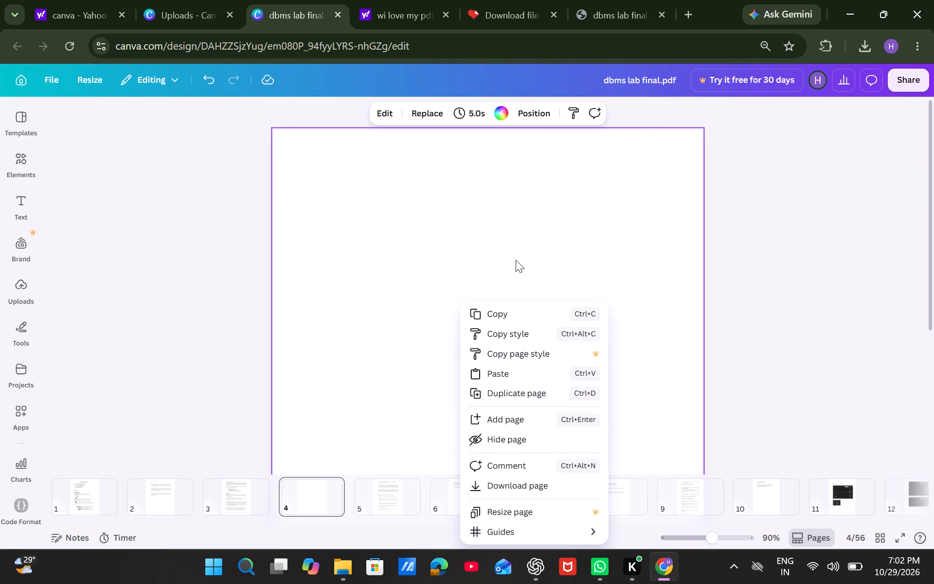
scroll(517, 256, "down", 1)
scroll(532, 474, "down", 1)
left_click(333, 489)
left_click(332, 491)
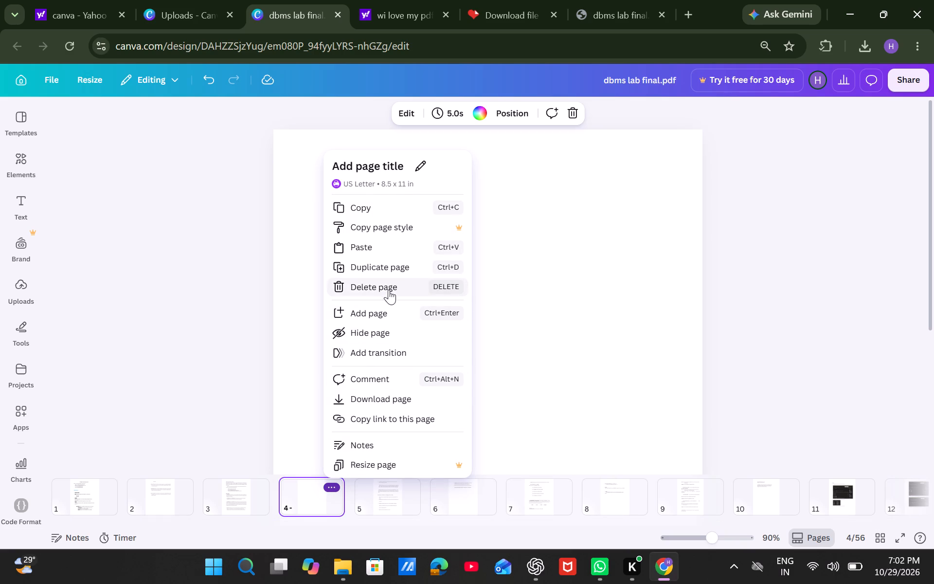
left_click(389, 289)
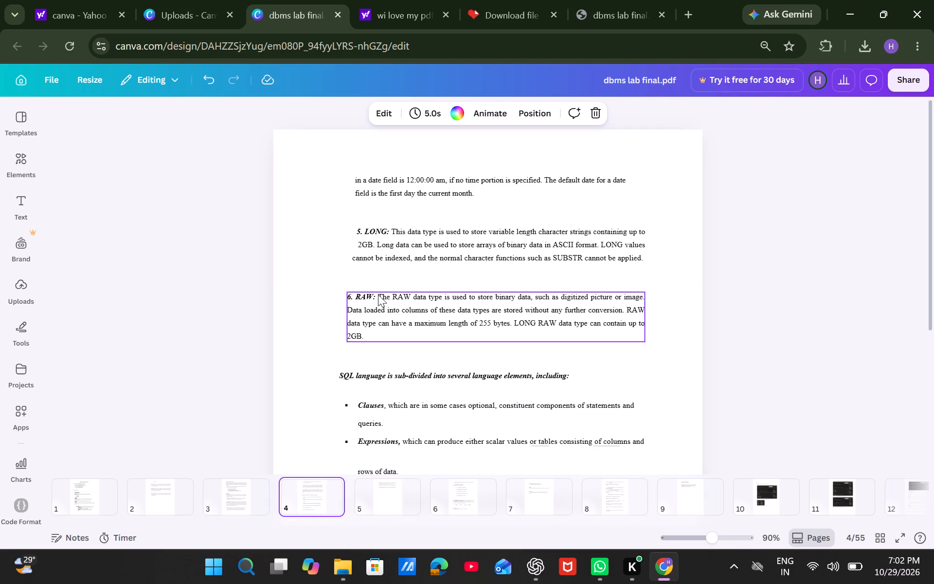
Review the layout of the new page 4, page 5 and page 6 down to the Data Definition Language section.
scroll(454, 380, "down", 4)
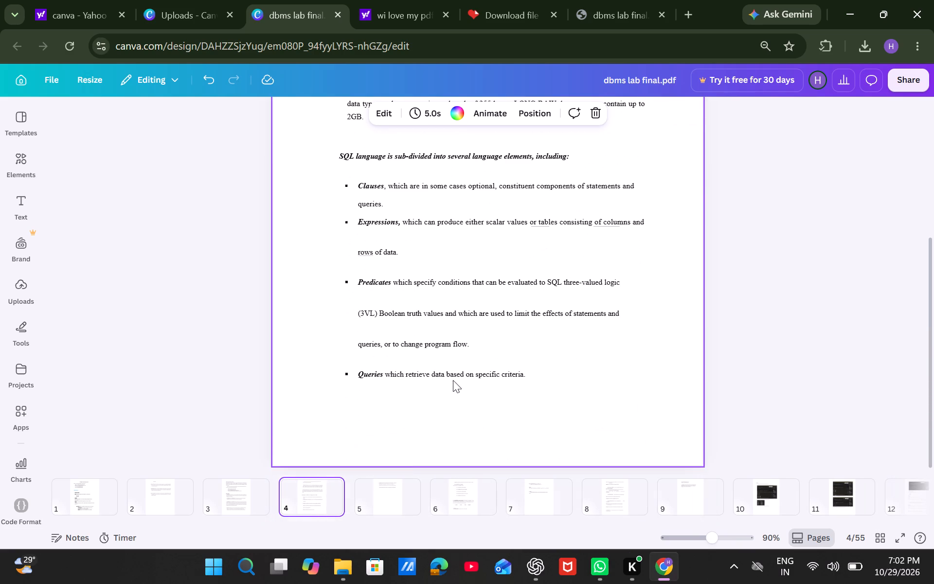
left_click(385, 511)
left_click(388, 497)
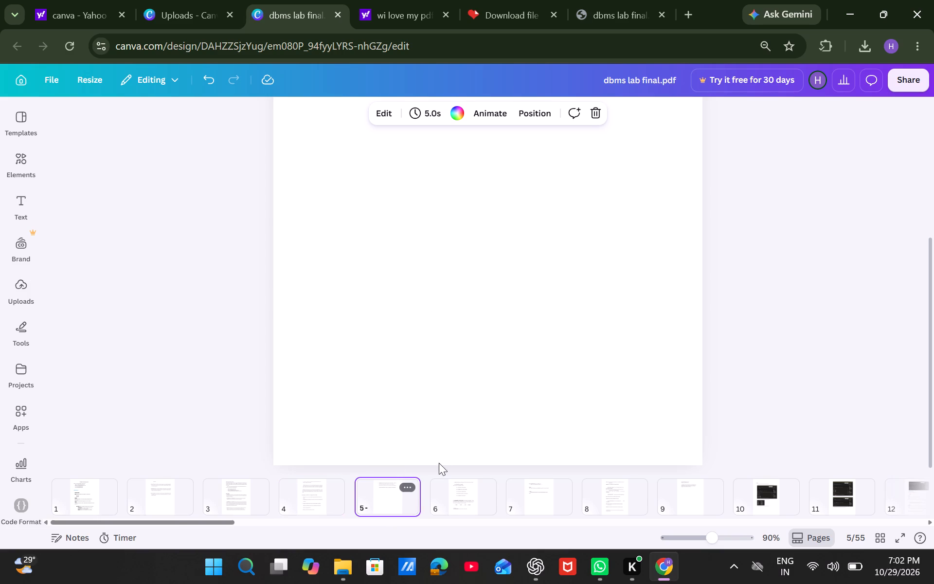
scroll(444, 455, "up", 5)
left_click(454, 487)
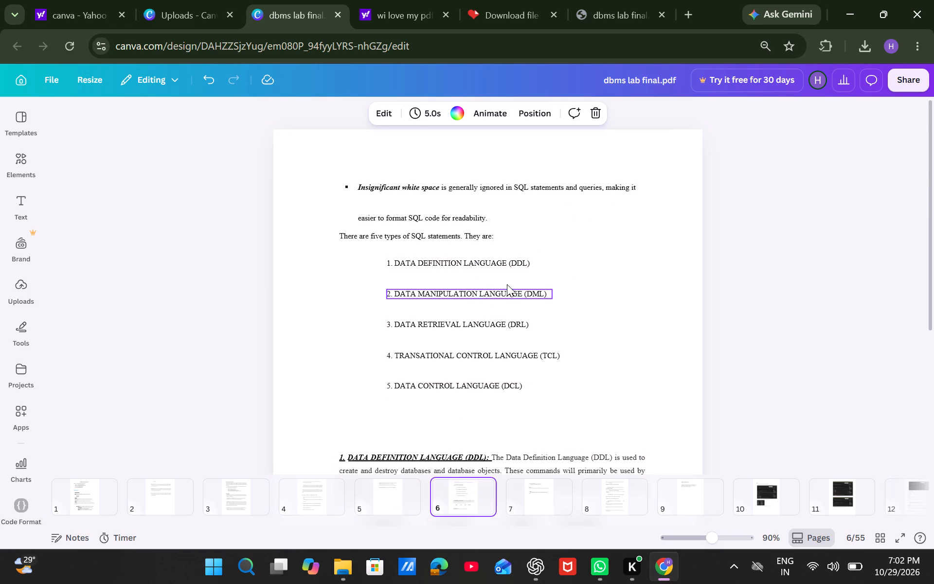
scroll(507, 284, "down", 4)
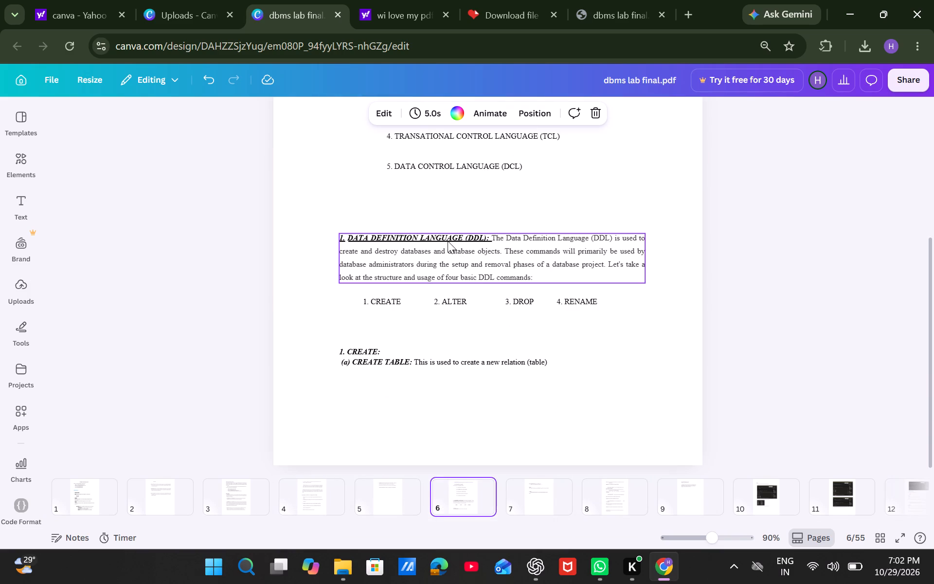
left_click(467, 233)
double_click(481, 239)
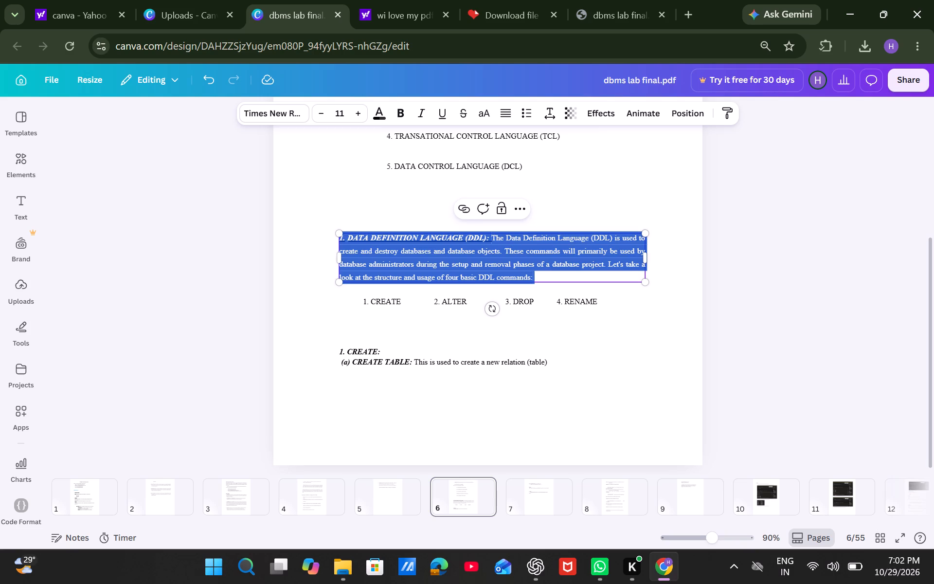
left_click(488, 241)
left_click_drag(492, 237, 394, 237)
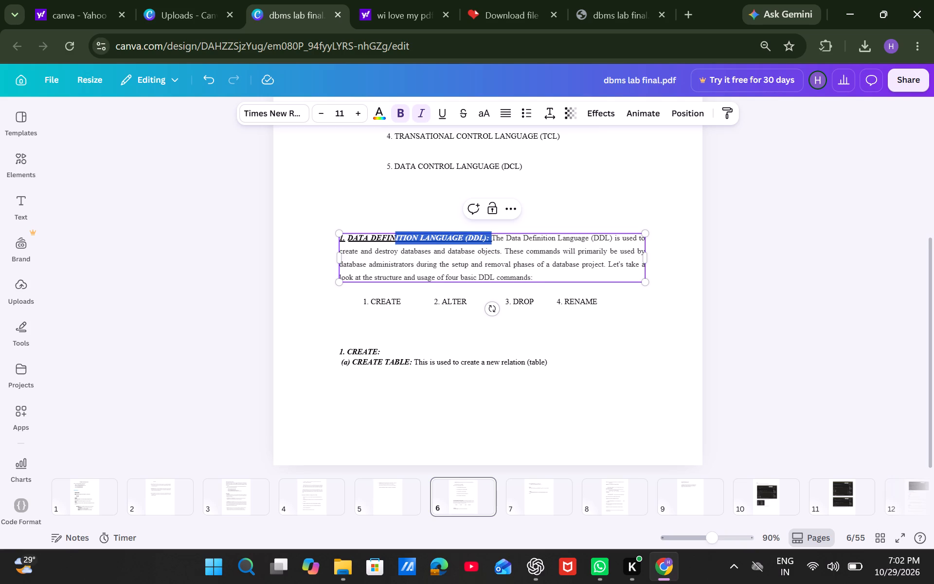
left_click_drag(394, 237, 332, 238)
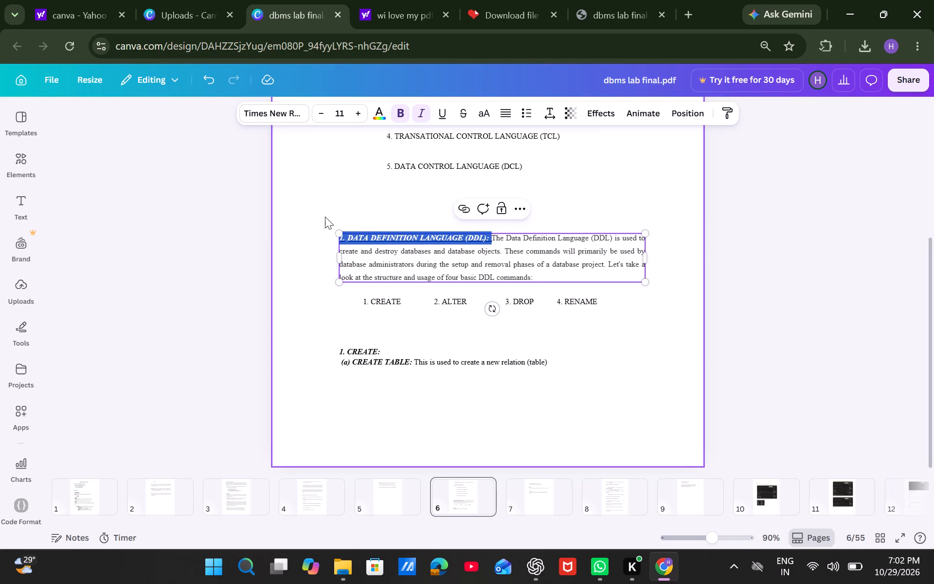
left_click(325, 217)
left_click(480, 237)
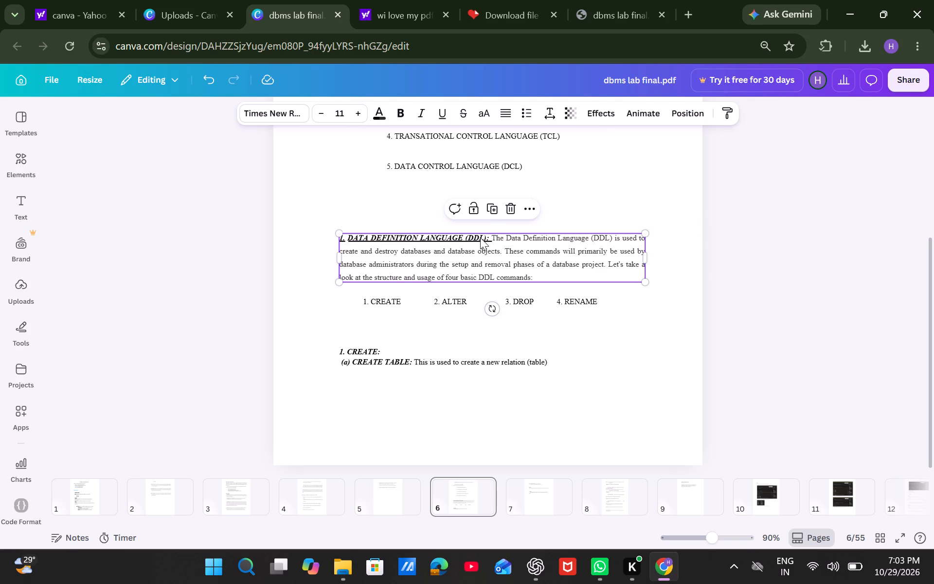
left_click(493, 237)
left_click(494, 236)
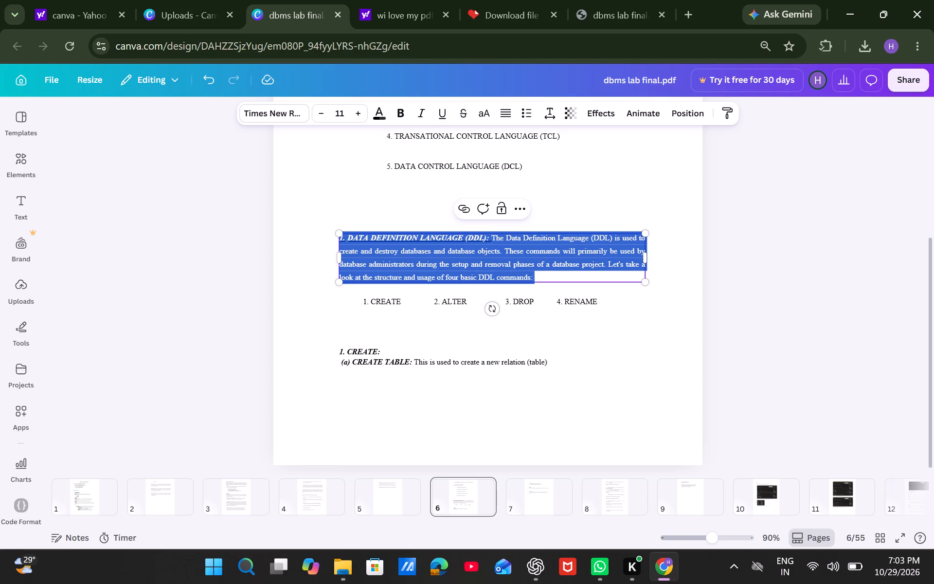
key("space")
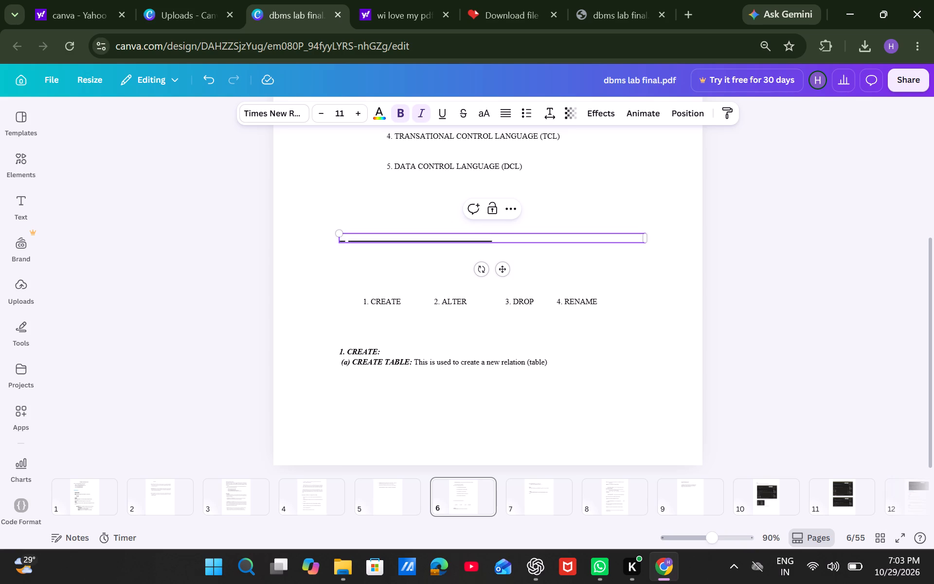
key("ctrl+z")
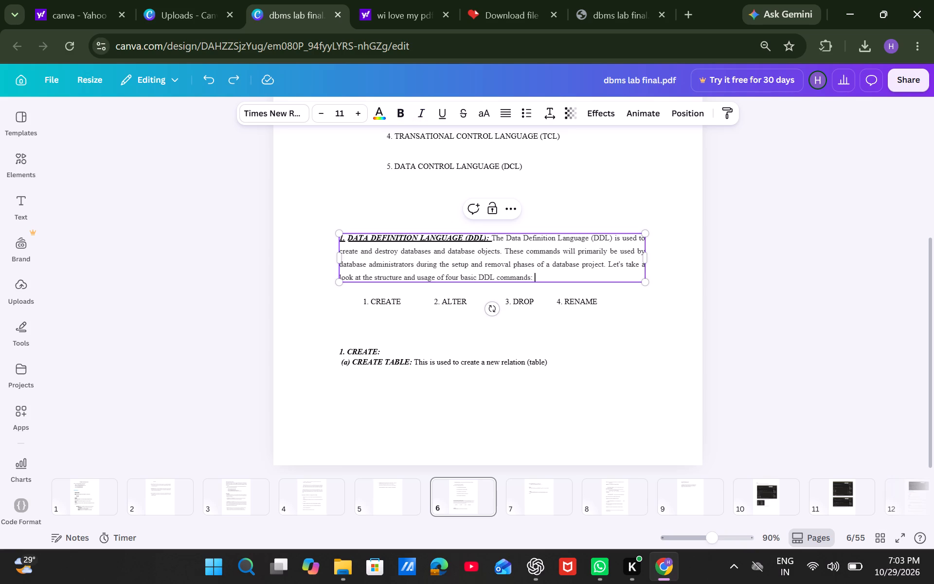
On page 6, break the paragraph after "1. DATA DEFINITION LANGUAGE (DDL):" so its body text starts on a new line below the heading.
left_click(493, 238)
key("space")
key("space")
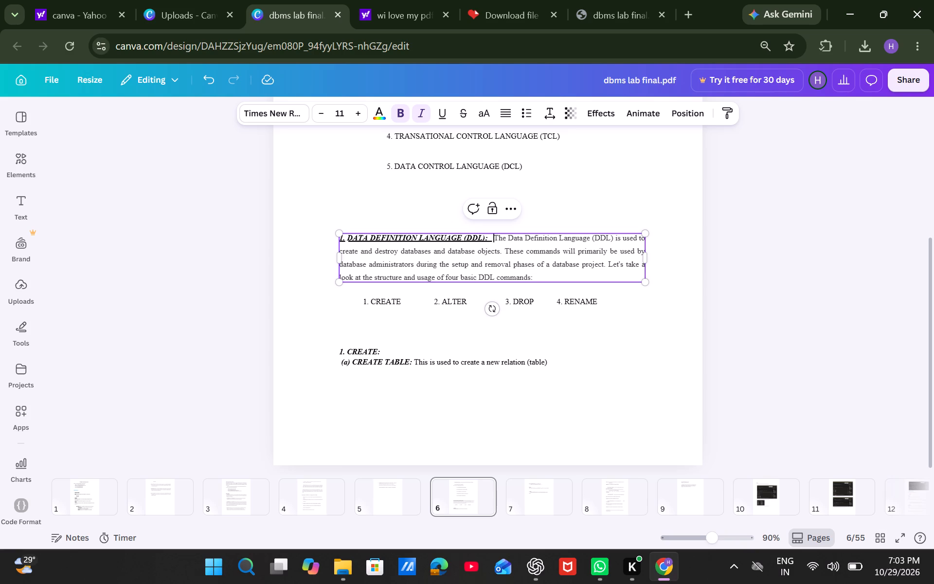
key("space")
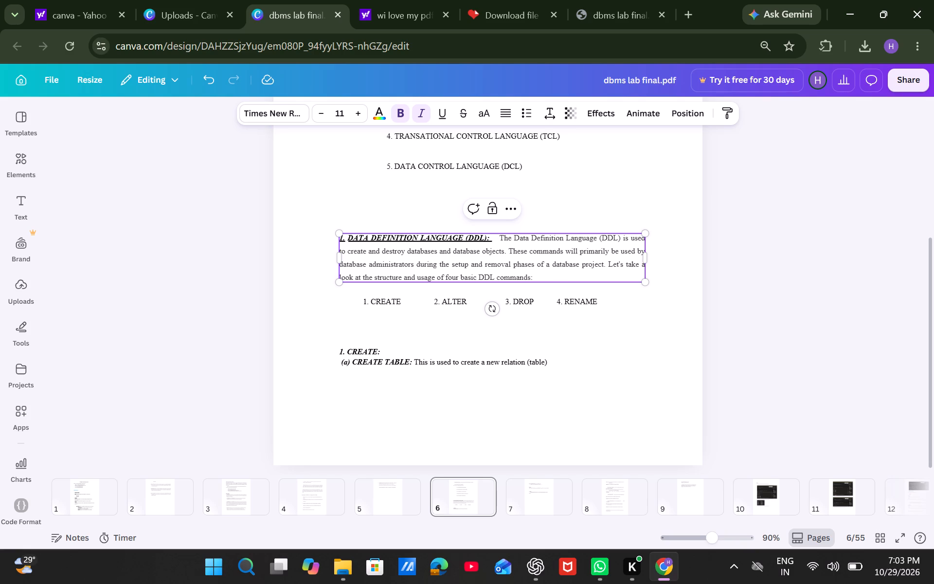
key("Return")
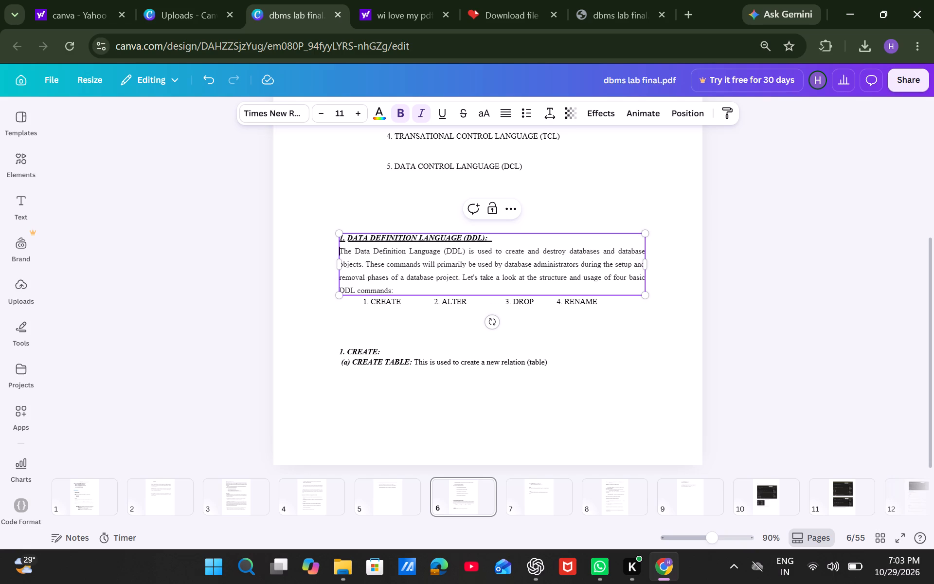
Move the DDL heading and paragraph block up slightly, clear of the "1. CREATE 2. ALTER 3. DROP 4. RENAME" row.
left_click(280, 268)
left_click_drag(377, 274, 379, 255)
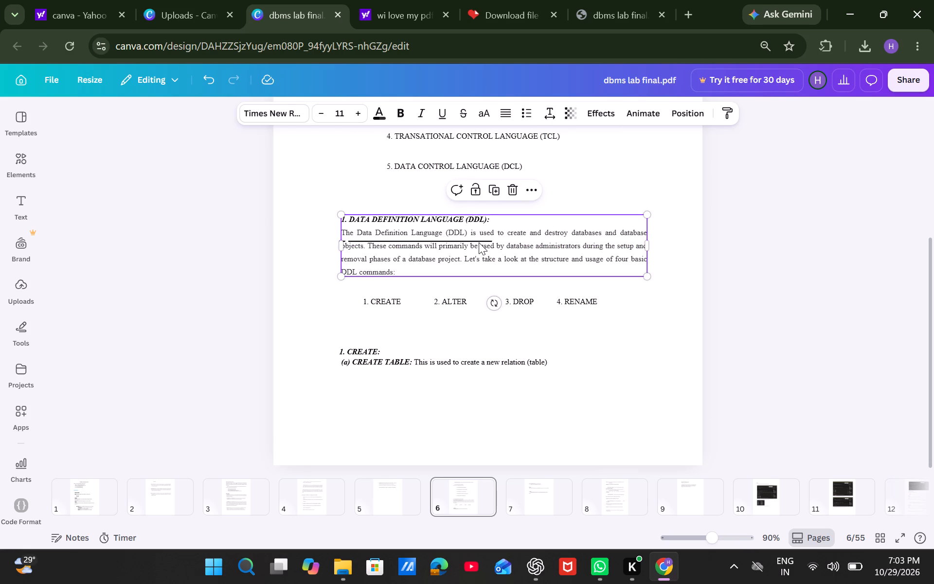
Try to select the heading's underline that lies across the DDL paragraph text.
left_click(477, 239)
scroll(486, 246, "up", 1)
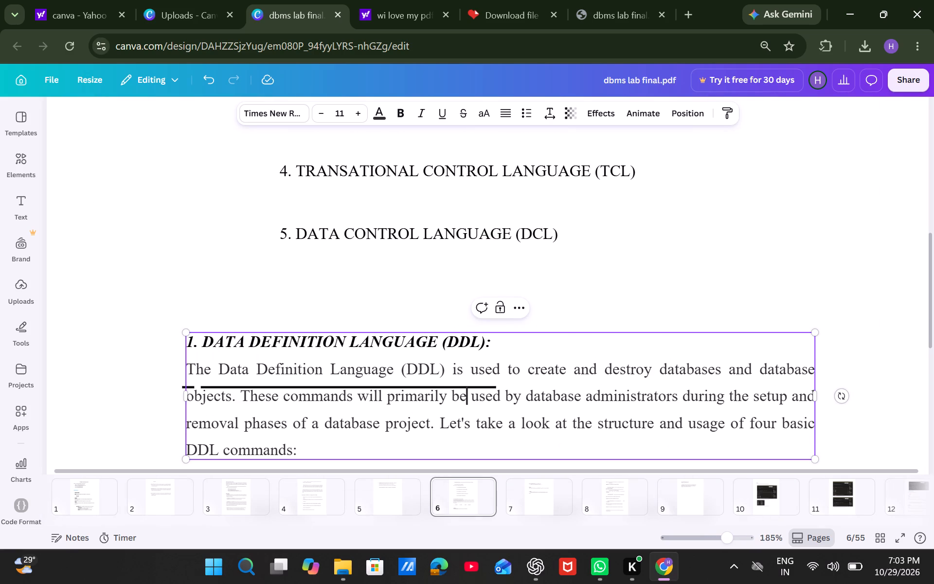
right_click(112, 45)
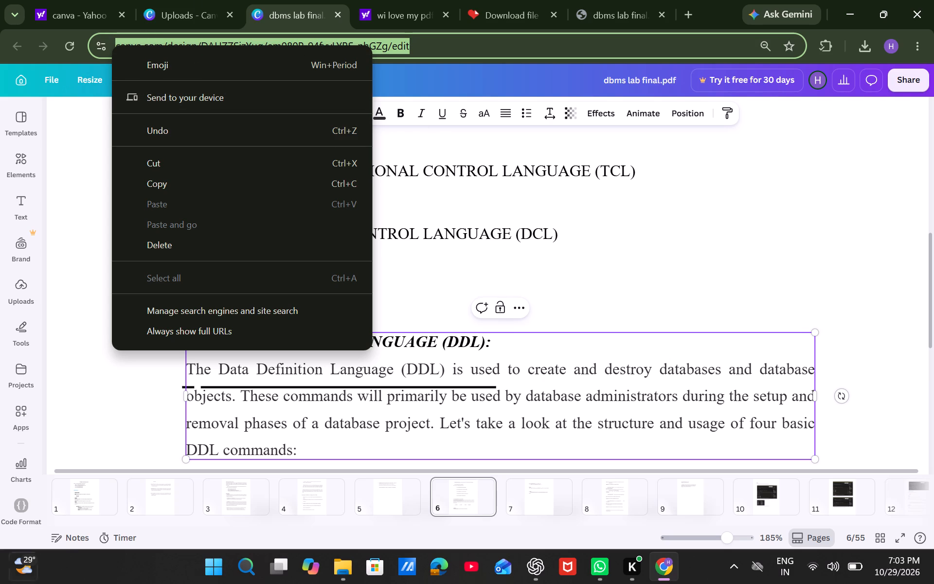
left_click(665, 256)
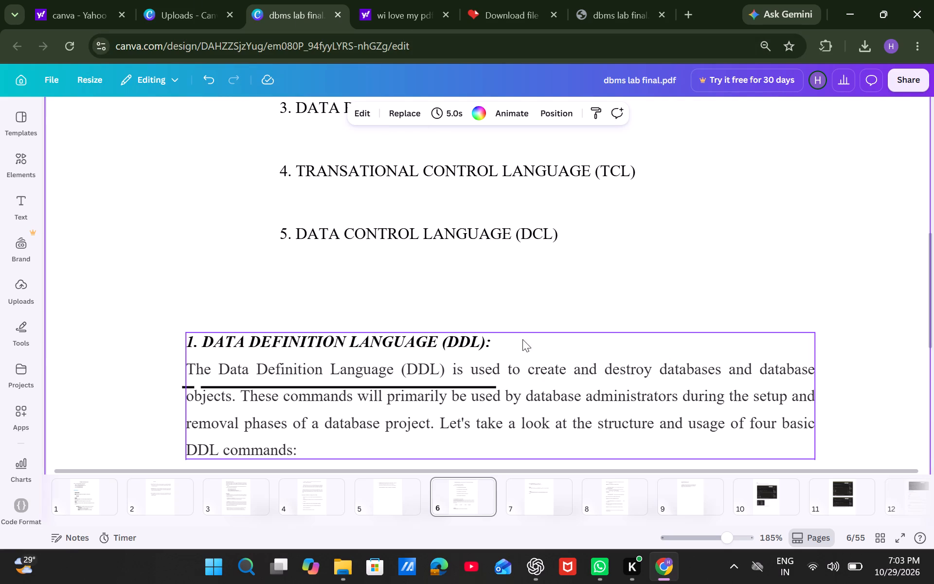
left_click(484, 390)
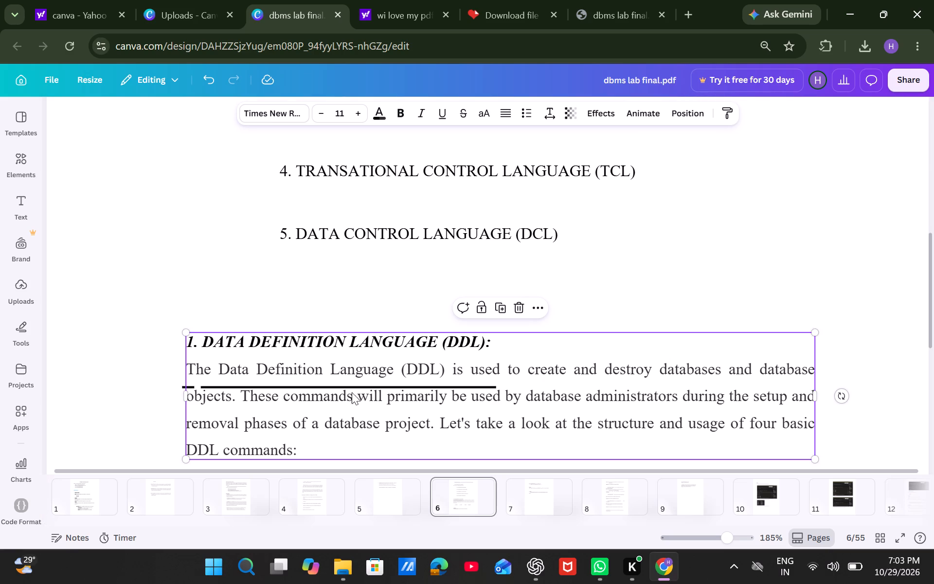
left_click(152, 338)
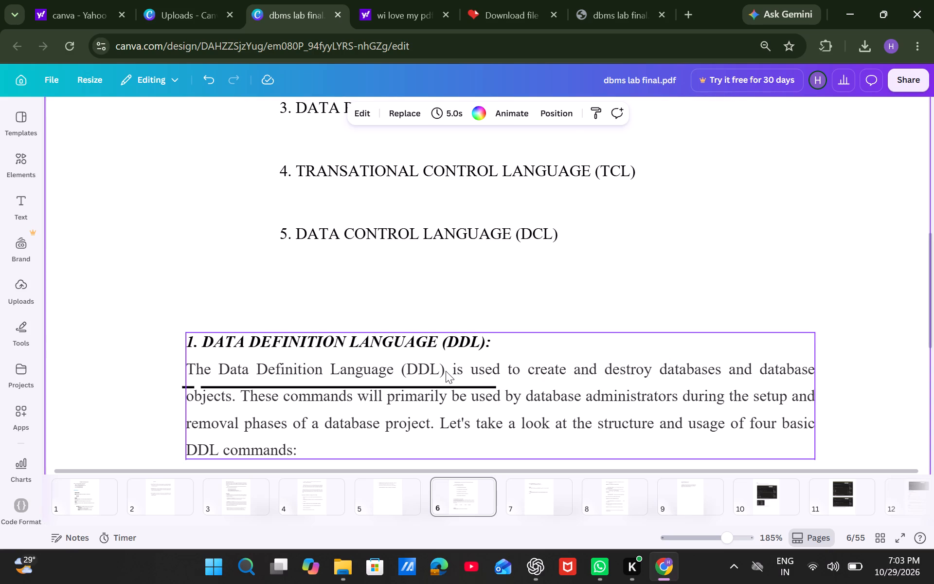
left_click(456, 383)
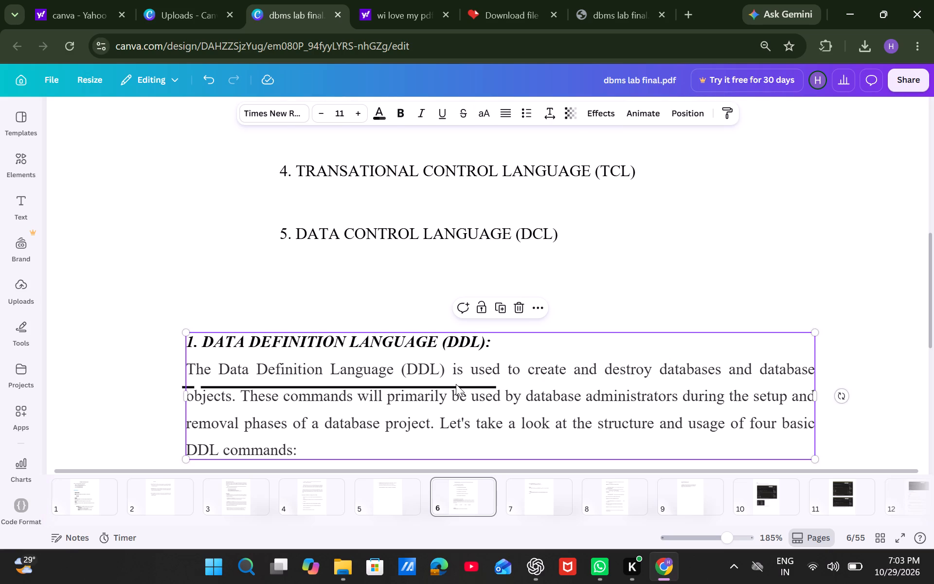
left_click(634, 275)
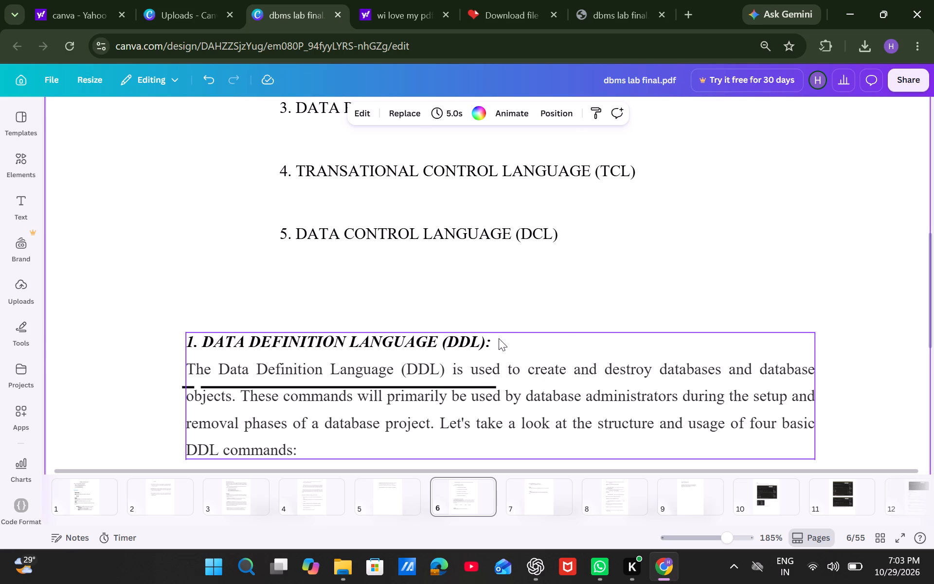
Insert a blank line between the "1. DATA DEFINITION LANGUAGE (DDL):" heading and its paragraph.
left_click(499, 338)
double_click(497, 341)
left_click(498, 340)
left_click(496, 342)
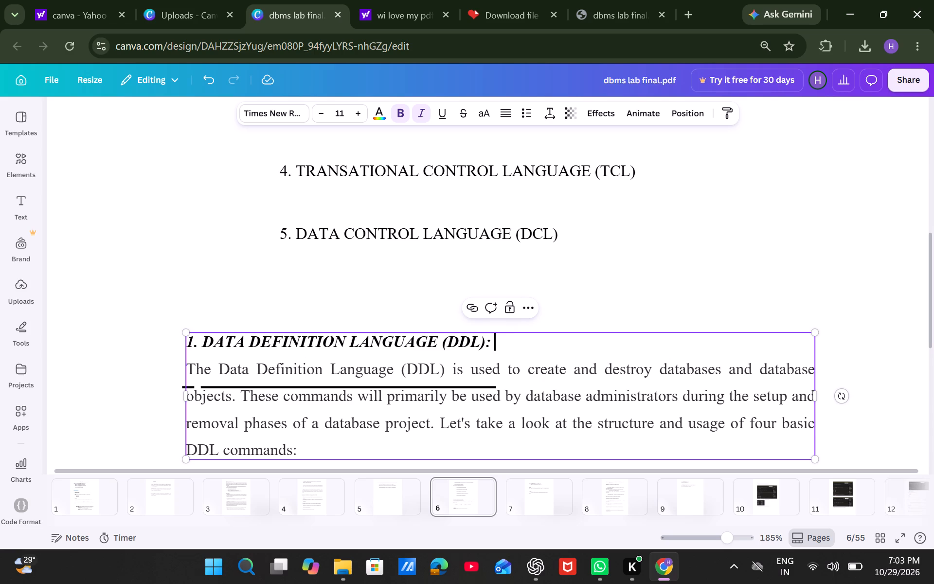
key("Return")
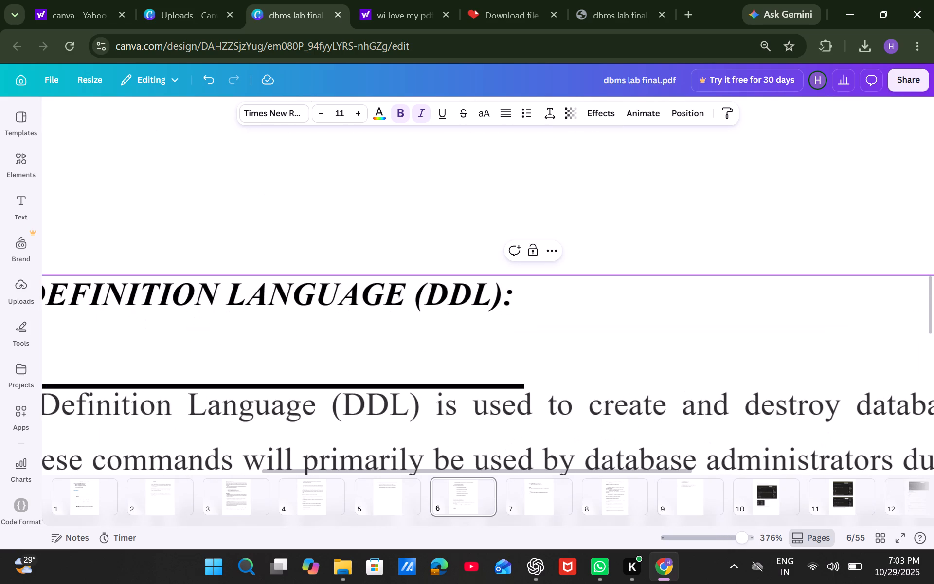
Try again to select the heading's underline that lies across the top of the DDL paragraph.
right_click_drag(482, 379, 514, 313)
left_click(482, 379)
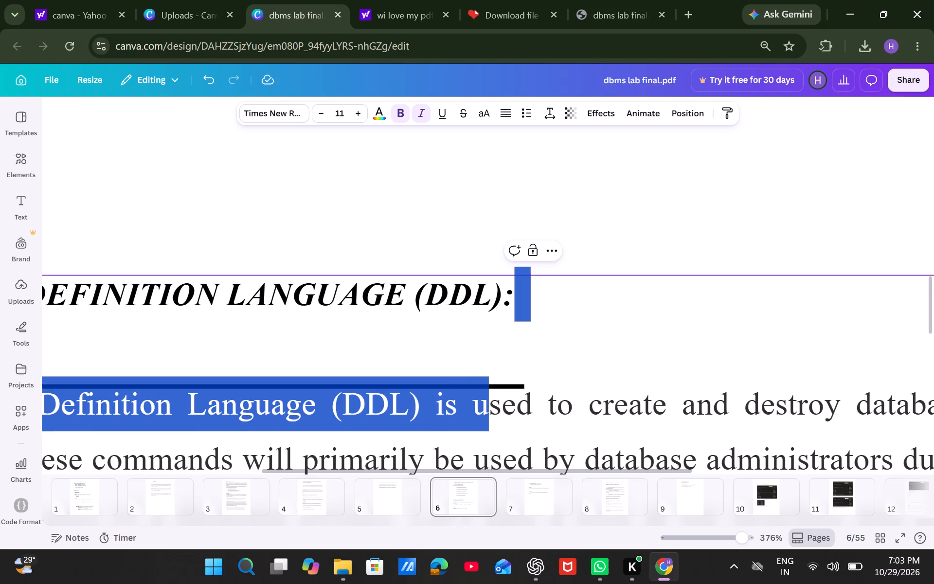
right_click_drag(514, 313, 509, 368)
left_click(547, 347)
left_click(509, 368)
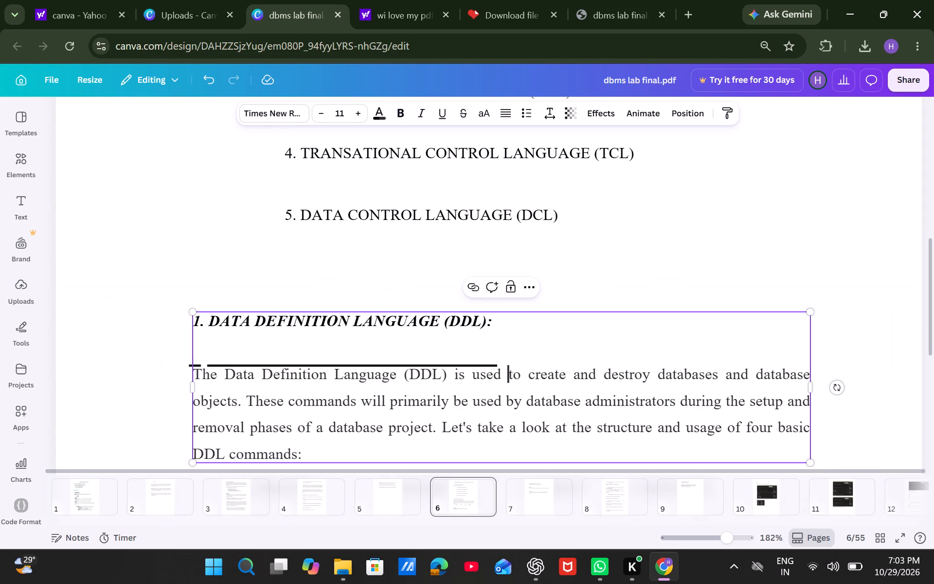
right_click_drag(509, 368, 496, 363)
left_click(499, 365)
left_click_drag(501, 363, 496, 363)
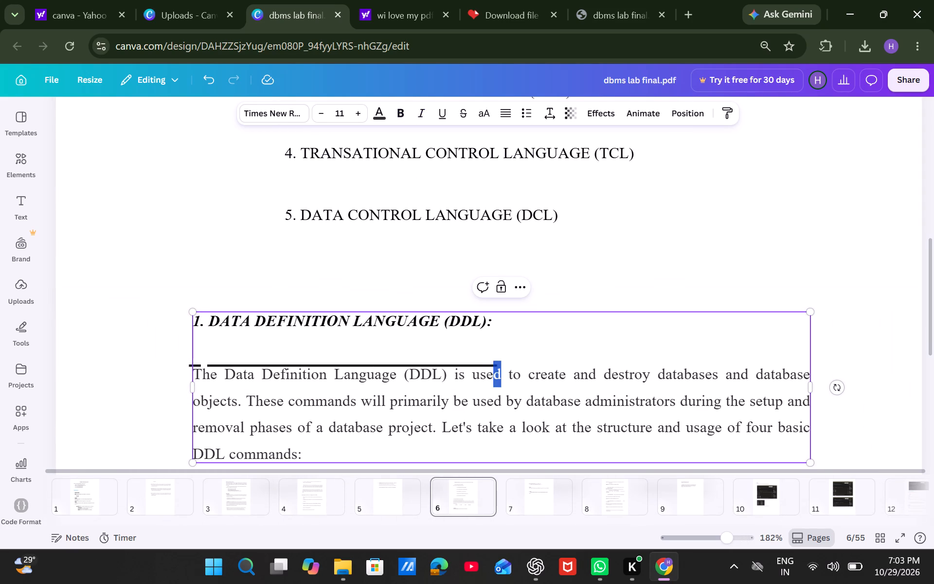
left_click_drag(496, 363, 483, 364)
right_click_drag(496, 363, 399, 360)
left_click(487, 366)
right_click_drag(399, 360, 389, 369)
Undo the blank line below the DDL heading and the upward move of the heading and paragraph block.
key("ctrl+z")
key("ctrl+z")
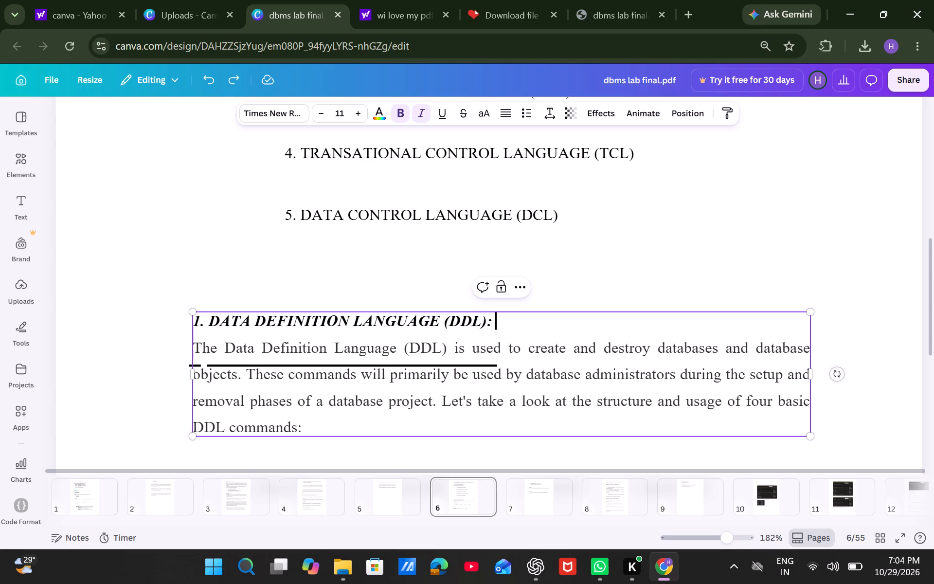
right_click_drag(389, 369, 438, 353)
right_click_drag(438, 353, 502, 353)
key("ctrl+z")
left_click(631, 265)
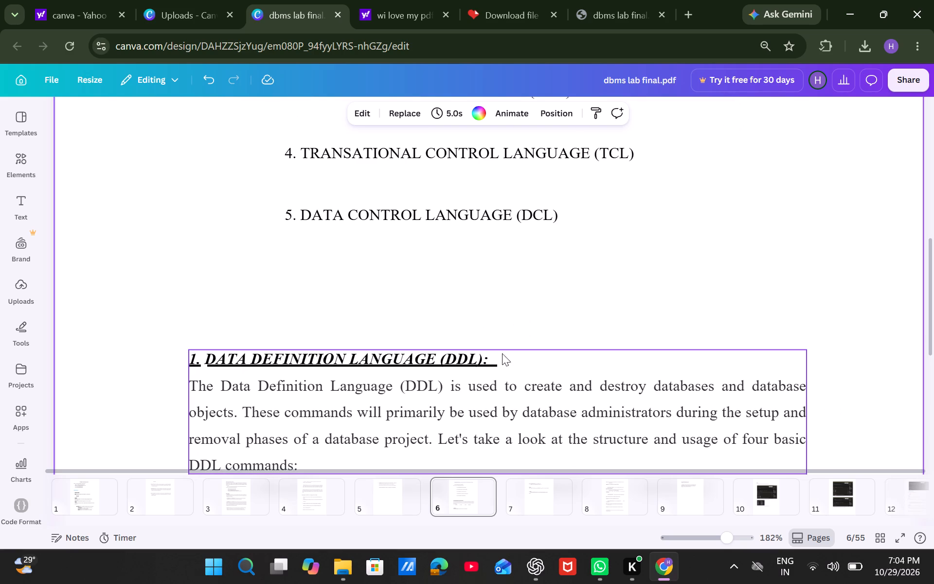
Insert a blank line between the "1. DATA DEFINITION LANGUAGE (DDL):" heading and its paragraph.
right_click_drag(502, 353, 512, 362)
left_click(512, 356)
double_click(512, 362)
key("Return")
key("Return")
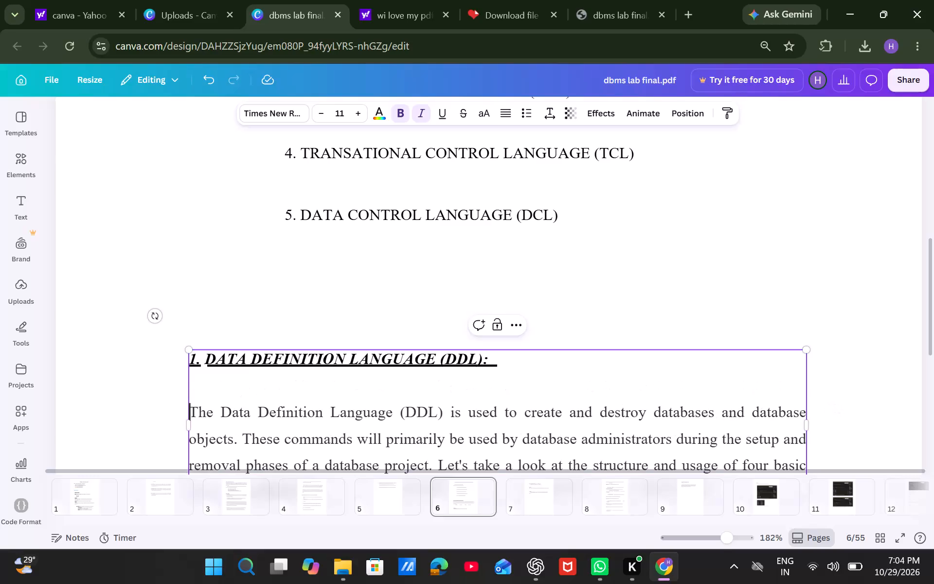
right_click_drag(512, 362, 567, 320)
left_click(627, 275)
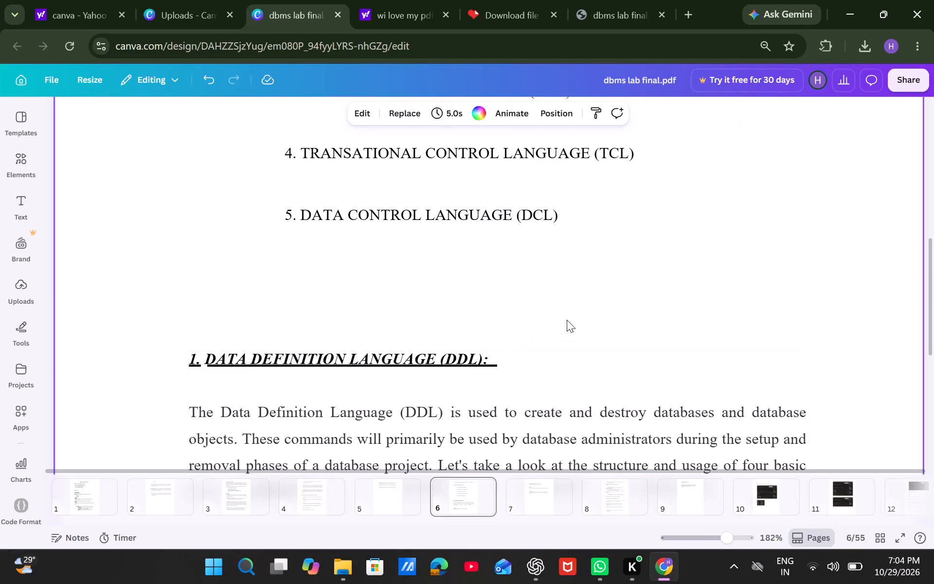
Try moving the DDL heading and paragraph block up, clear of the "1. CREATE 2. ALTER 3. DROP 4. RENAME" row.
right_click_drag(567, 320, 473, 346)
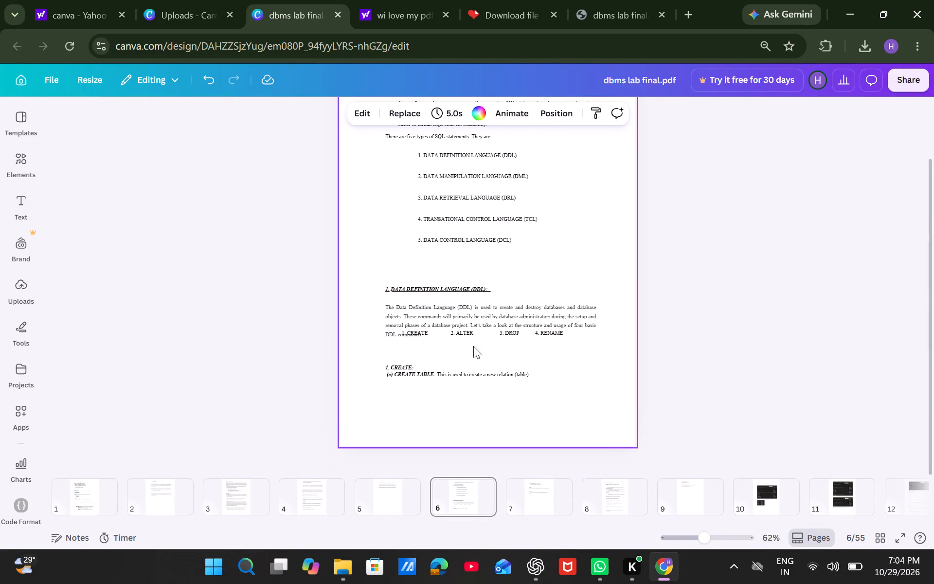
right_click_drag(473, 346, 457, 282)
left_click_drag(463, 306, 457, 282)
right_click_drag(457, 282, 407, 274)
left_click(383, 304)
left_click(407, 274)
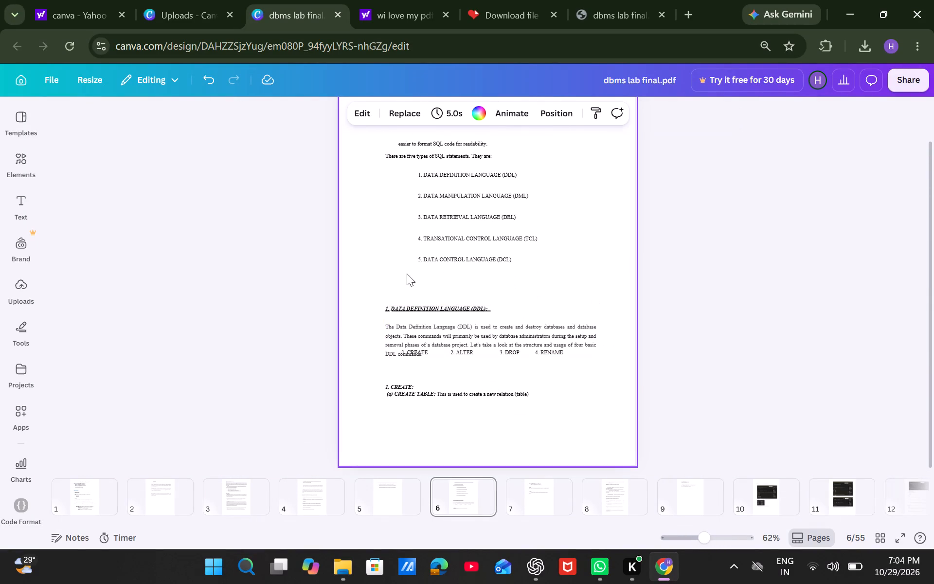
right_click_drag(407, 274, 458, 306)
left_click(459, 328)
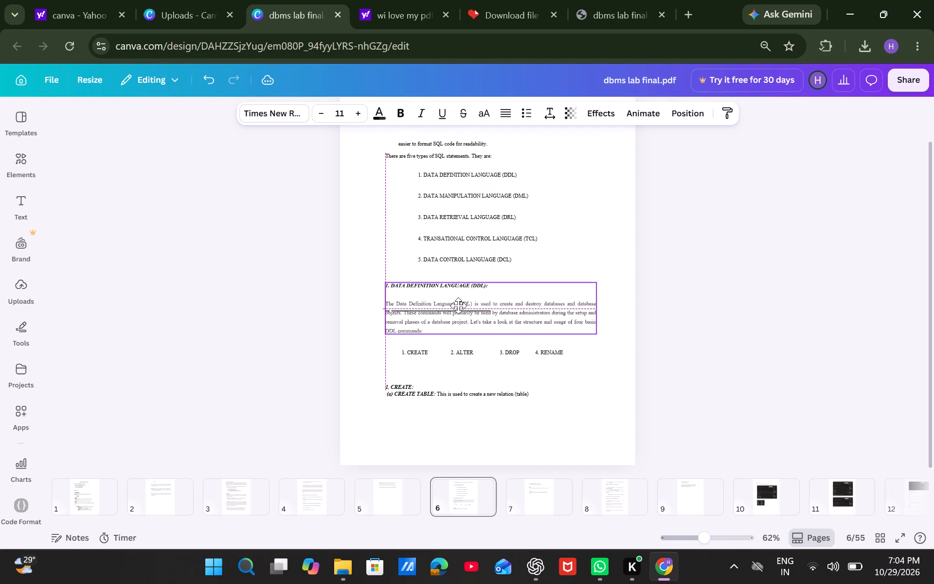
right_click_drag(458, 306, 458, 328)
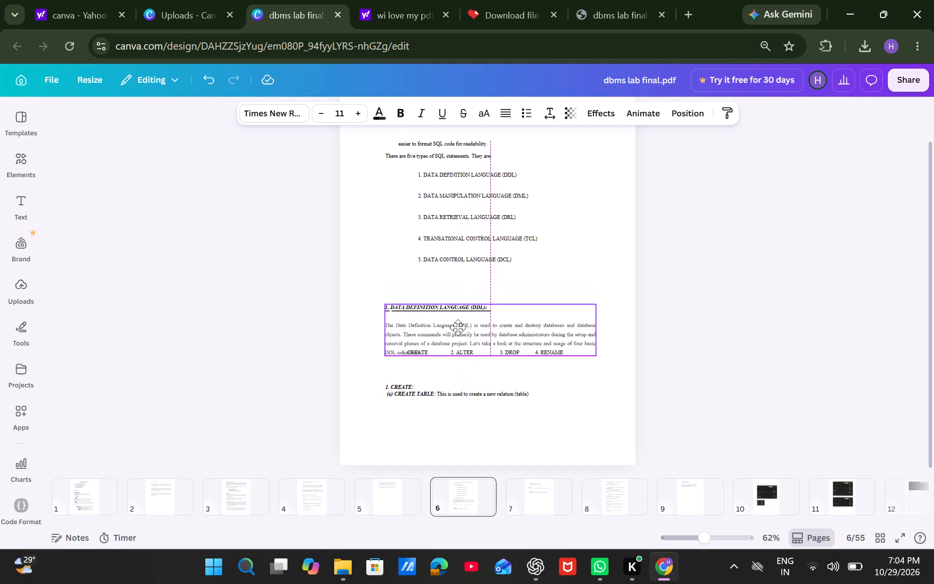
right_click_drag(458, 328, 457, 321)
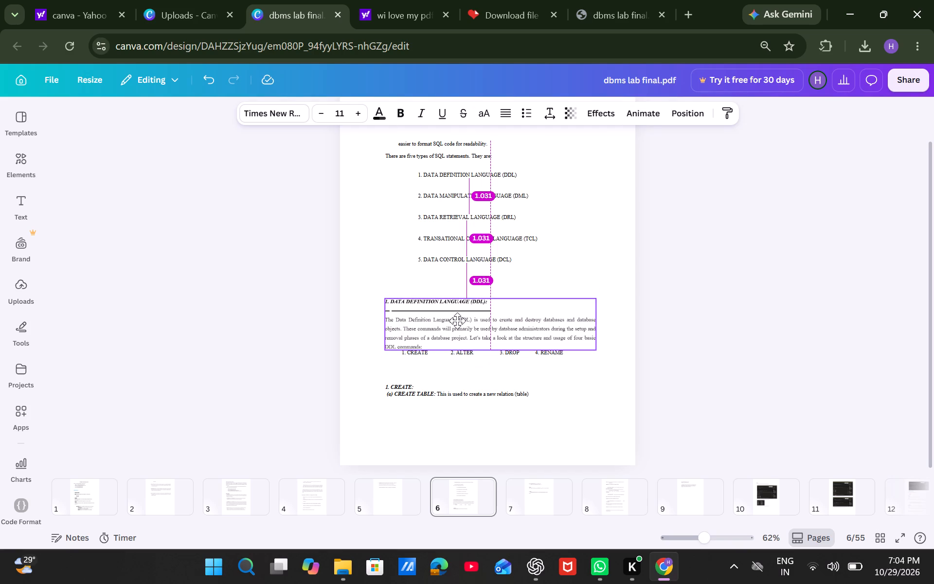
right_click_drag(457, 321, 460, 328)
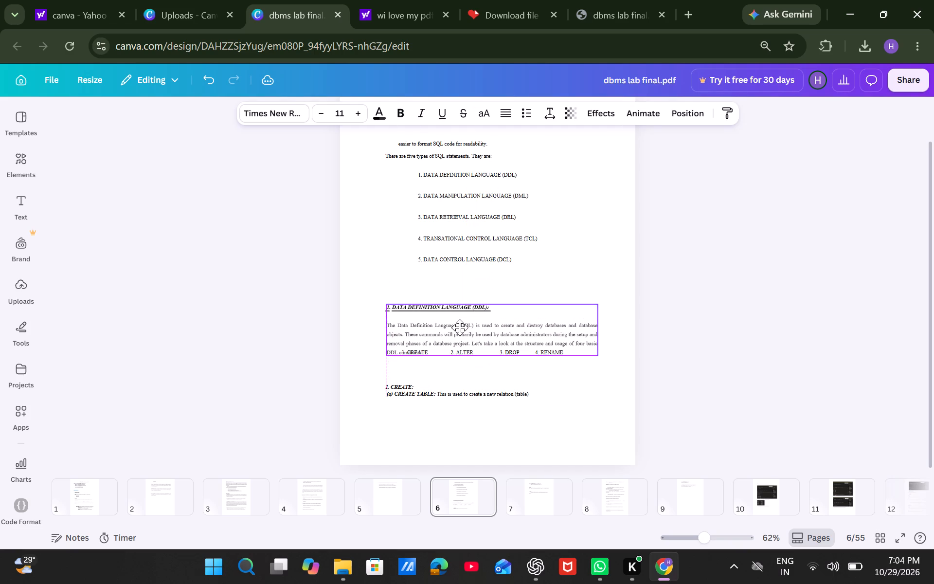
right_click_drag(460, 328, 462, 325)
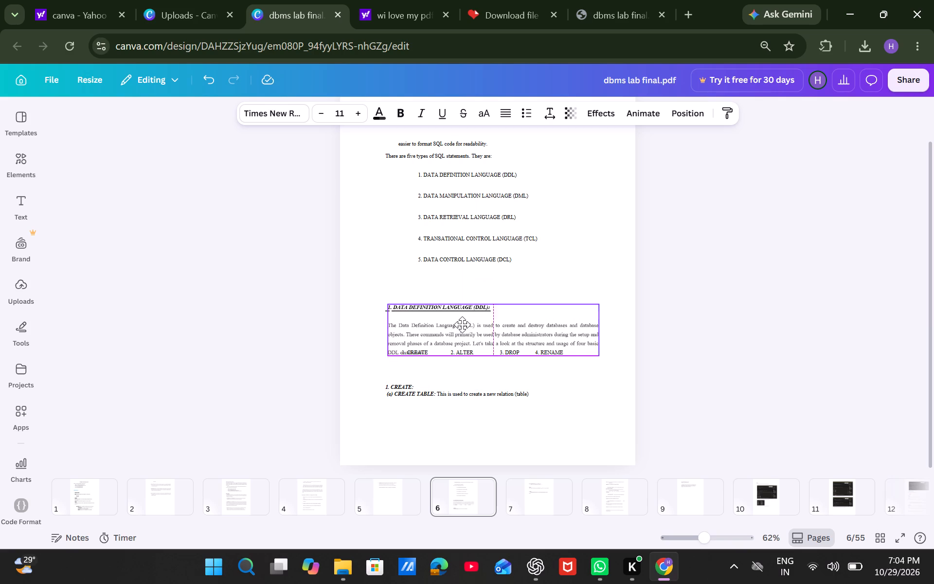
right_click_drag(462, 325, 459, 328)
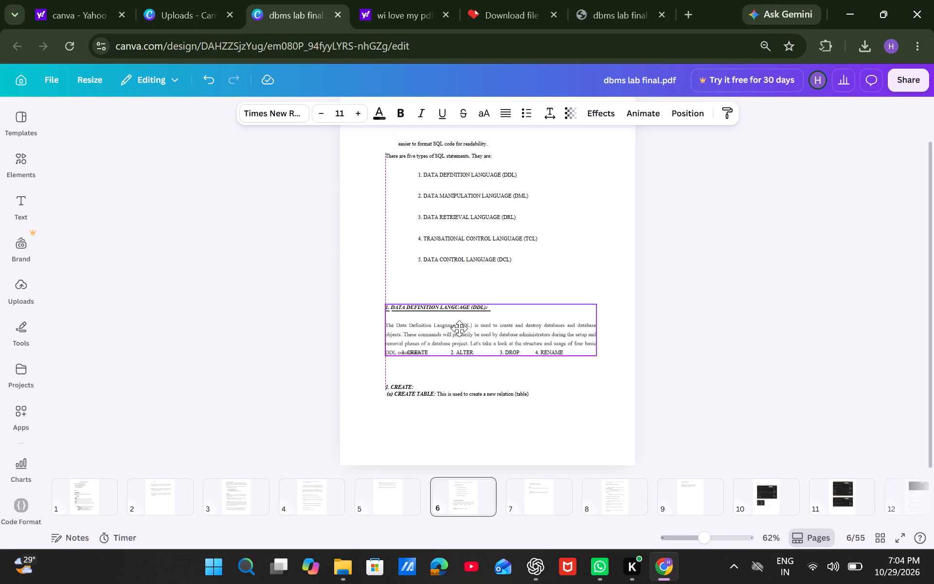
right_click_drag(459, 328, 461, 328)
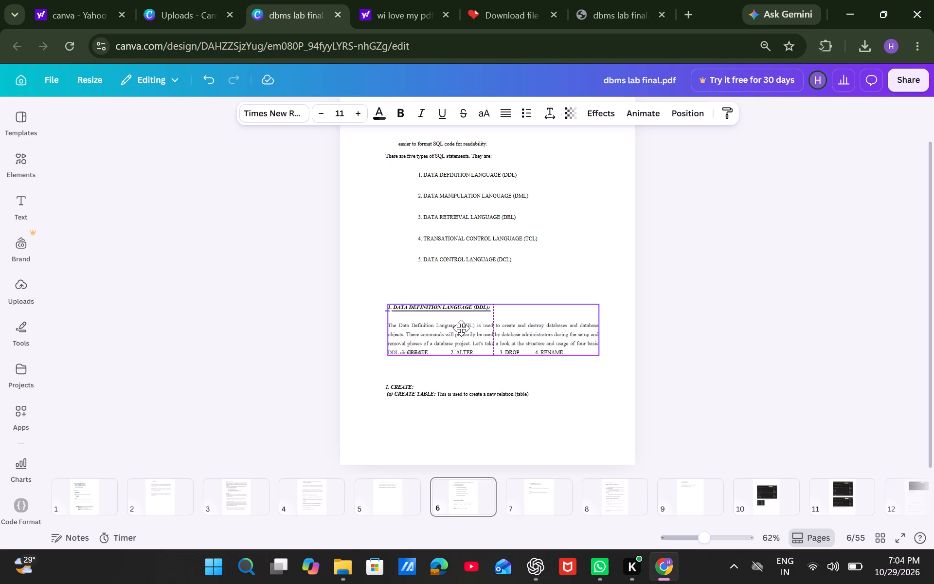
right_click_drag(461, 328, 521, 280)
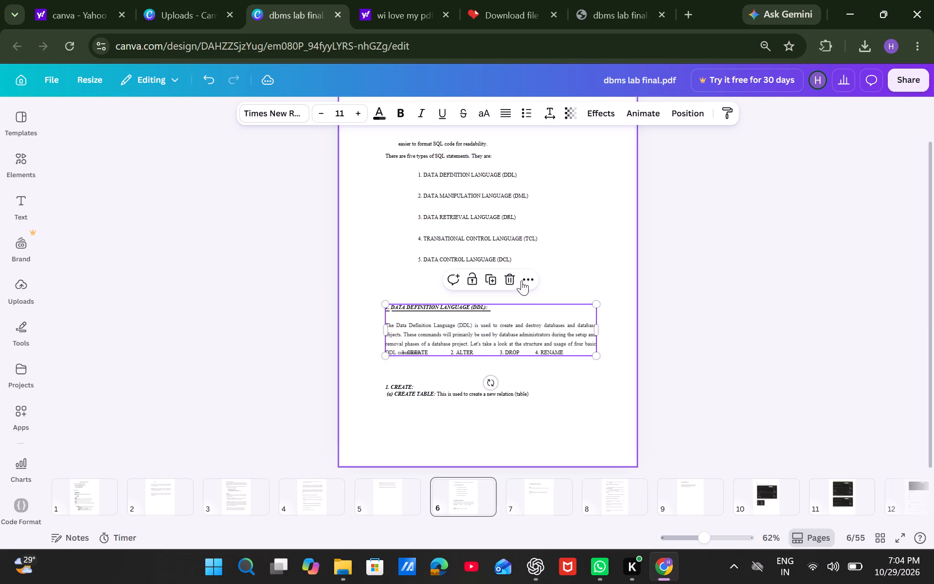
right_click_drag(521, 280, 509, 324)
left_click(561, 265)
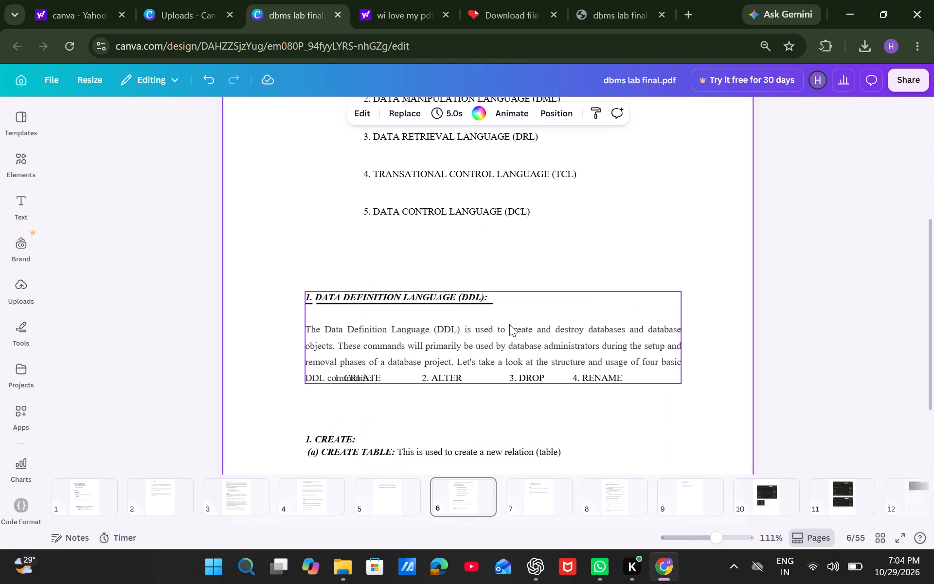
Move the DDL heading and paragraph block up over "5. DATA CONTROL LANGUAGE (DCL)", completely off the separate underline graphic.
right_click_drag(509, 324, 566, 348)
left_click_drag(566, 348, 560, 317)
right_click_drag(566, 348, 560, 317)
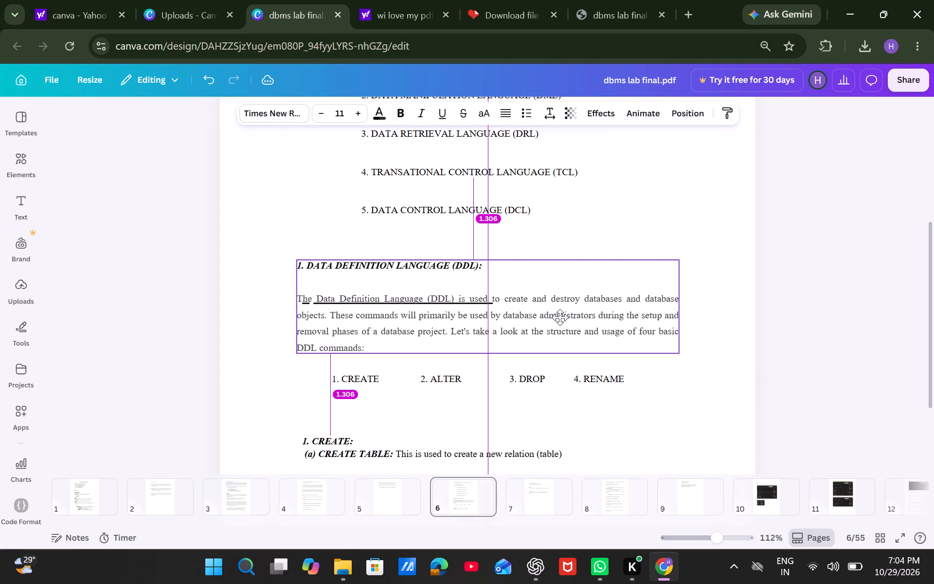
right_click_drag(560, 317, 562, 318)
left_click_drag(560, 317, 562, 318)
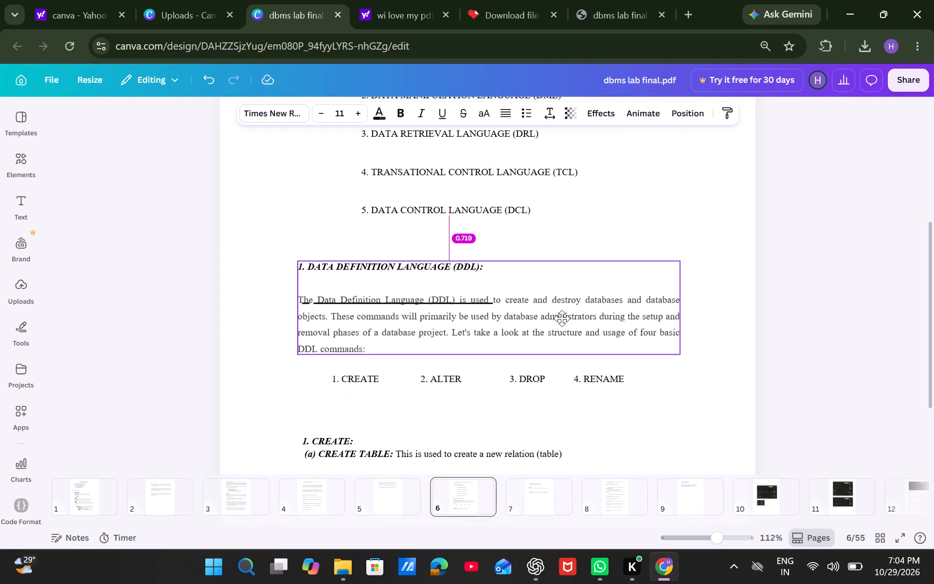
right_click_drag(562, 318, 563, 316)
left_click_drag(562, 318, 563, 316)
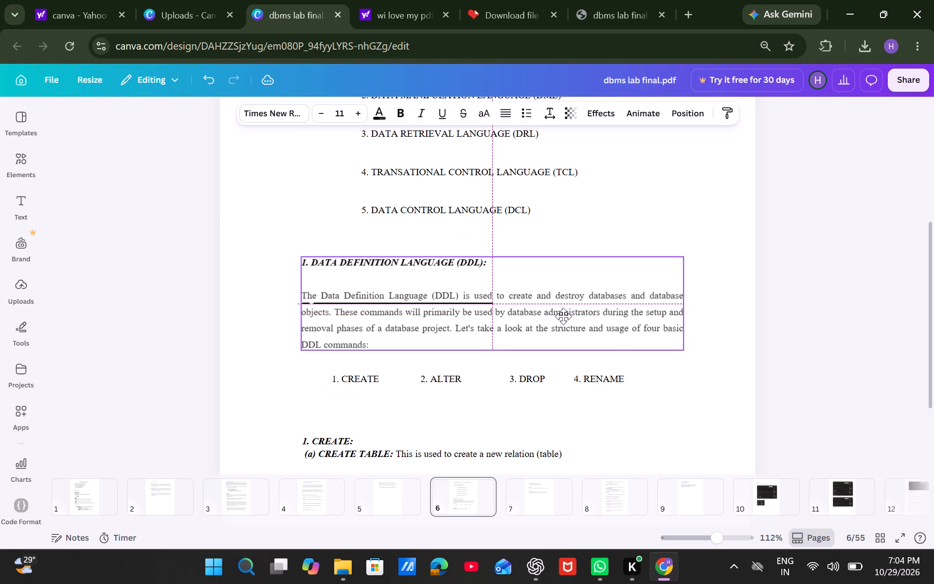
right_click_drag(563, 316, 524, 242)
left_click_drag(563, 316, 524, 242)
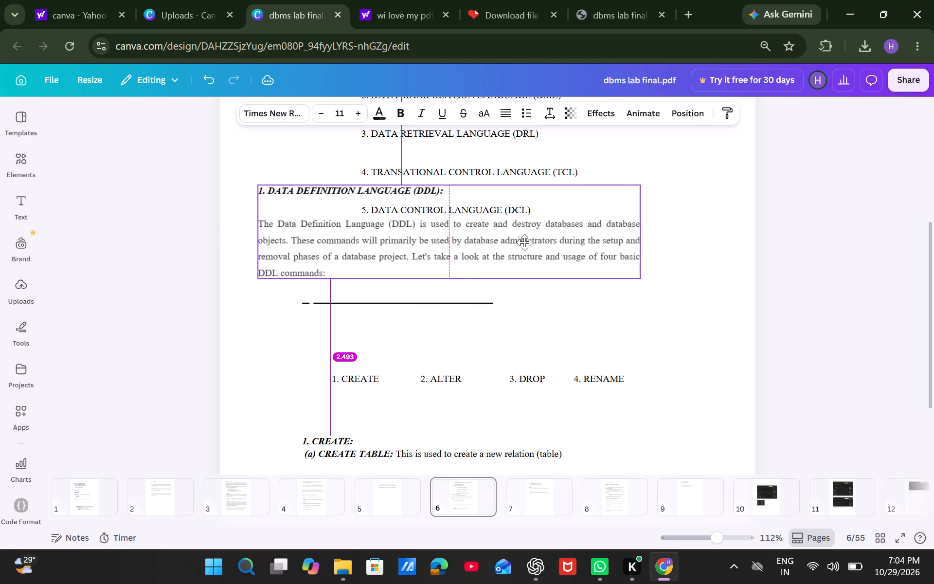
left_click_drag(524, 242, 546, 240)
right_click_drag(524, 242, 424, 296)
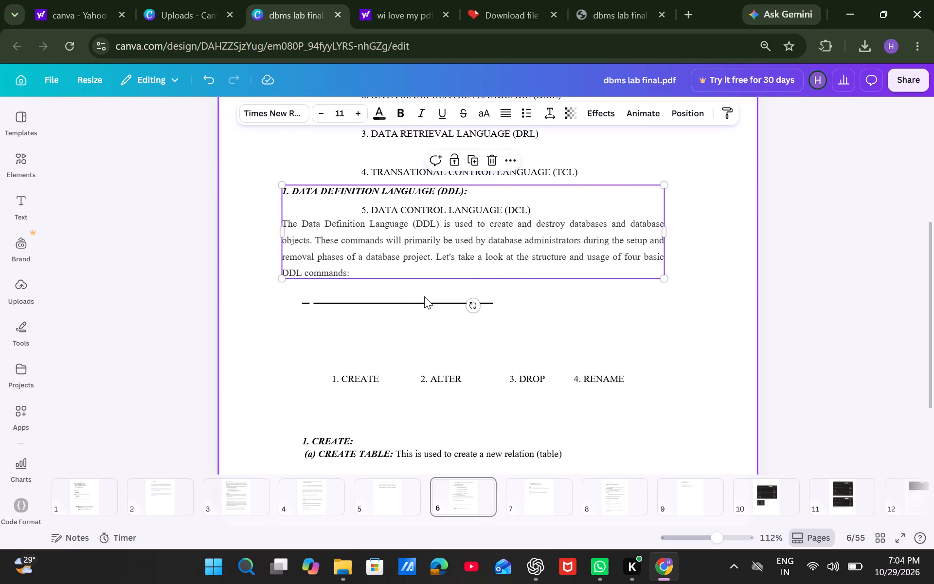
Delete the separate underline graphic below the DDL paragraph.
right_click_drag(424, 296, 420, 279)
left_click(421, 305)
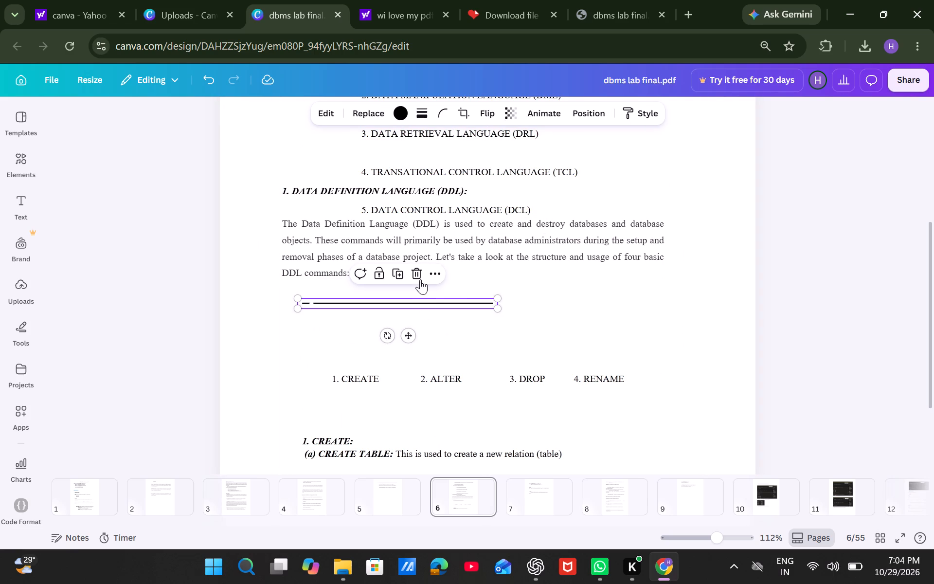
right_click_drag(420, 279, 506, 278)
left_click(414, 272)
Place the DDL block between "5. DATA CONTROL LANGUAGE (DCL)" and the "1. CREATE" row, left-aligned with the "(a) CREATE TABLE:" line.
left_click_drag(489, 221, 506, 278)
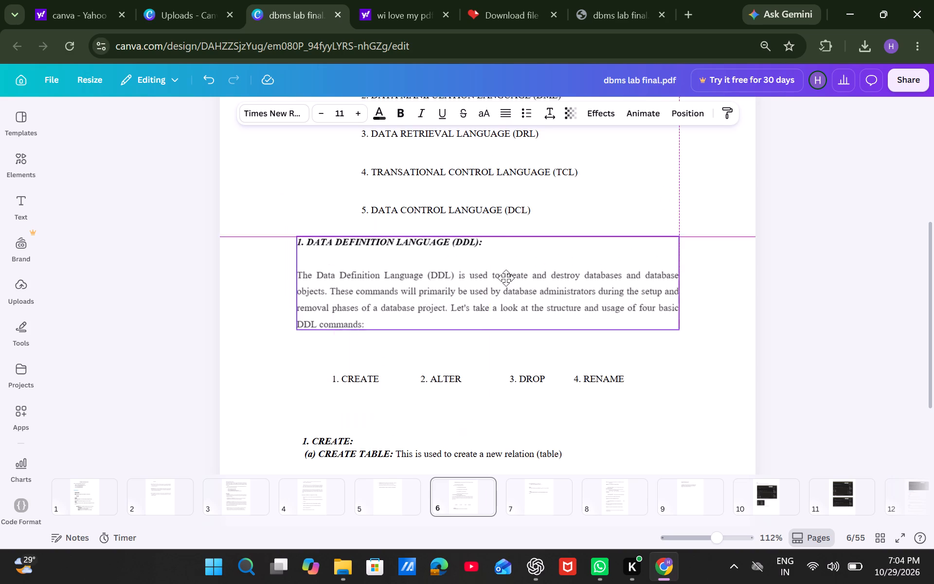
right_click_drag(506, 278, 523, 295)
left_click_drag(506, 278, 523, 295)
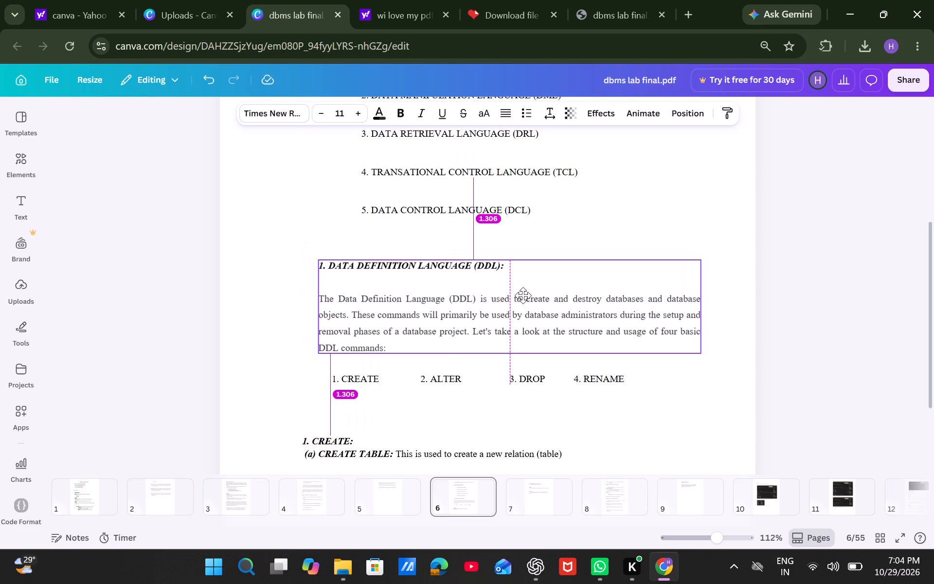
right_click_drag(523, 295, 515, 292)
left_click_drag(523, 295, 515, 292)
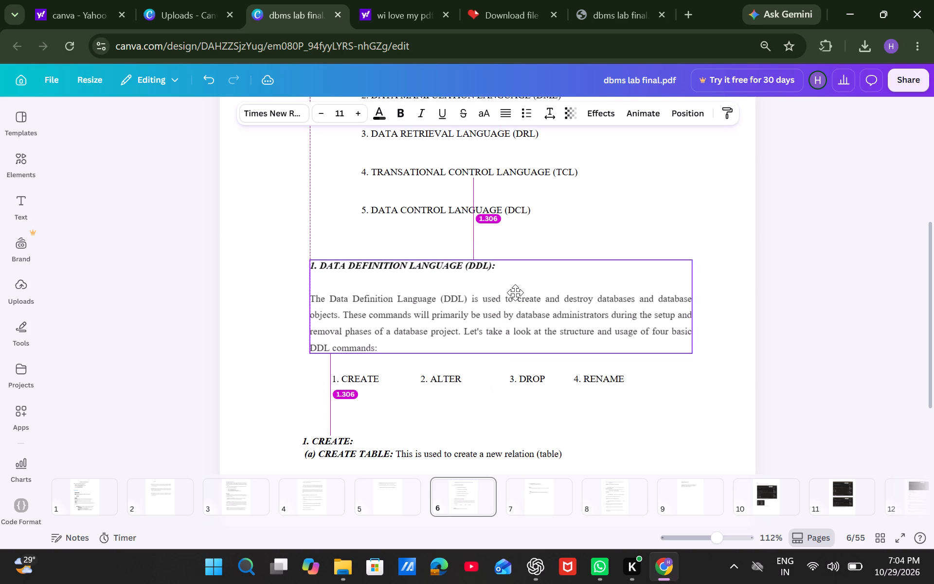
right_click_drag(515, 292, 519, 294)
left_click_drag(515, 292, 519, 294)
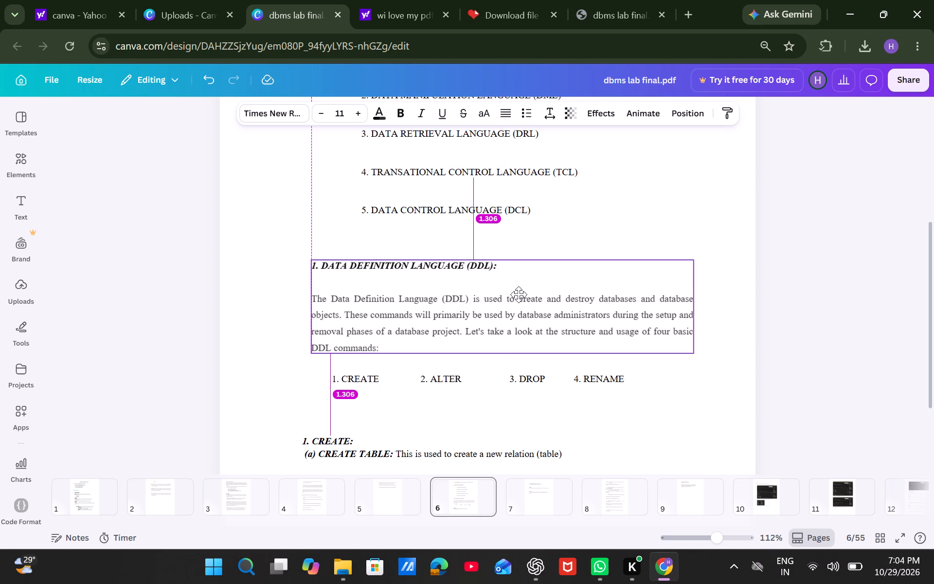
right_click_drag(519, 294, 509, 290)
left_click_drag(519, 294, 509, 290)
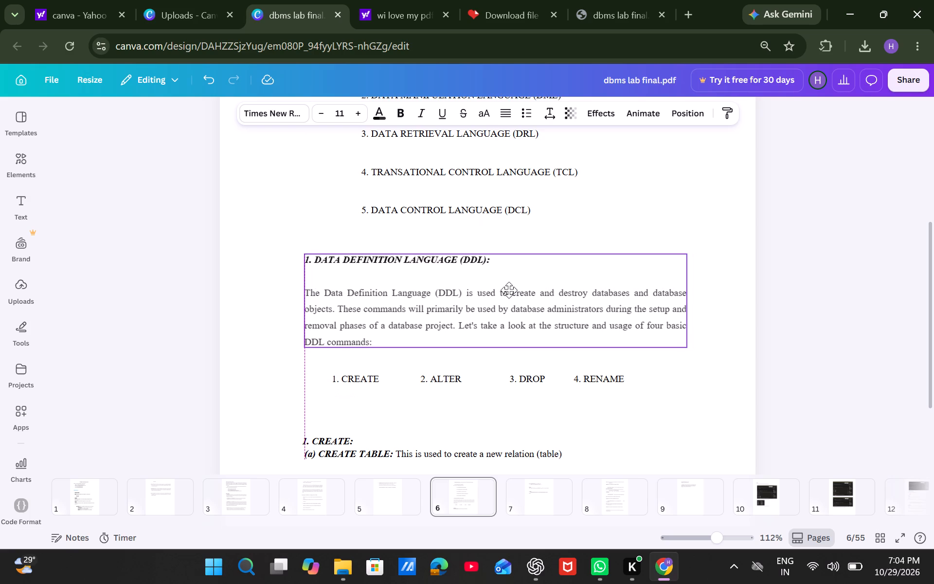
left_click_drag(509, 290, 510, 290)
right_click_drag(509, 290, 384, 274)
left_click(252, 344)
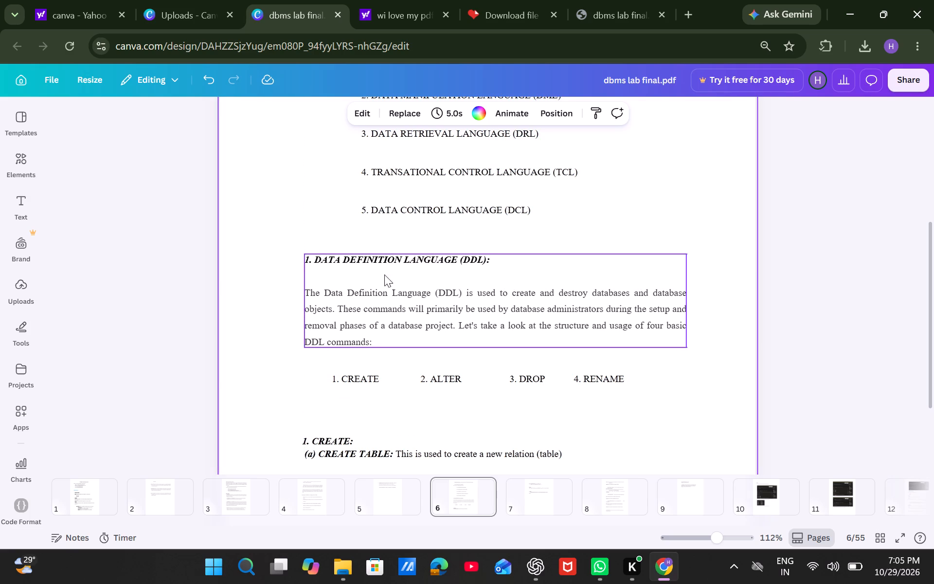
Underline the heading "1. DATA DEFINITION LANGUAGE (DDL):".
right_click_drag(384, 274, 510, 260)
left_click(503, 265)
double_click(512, 260)
left_click_drag(512, 260, 510, 260)
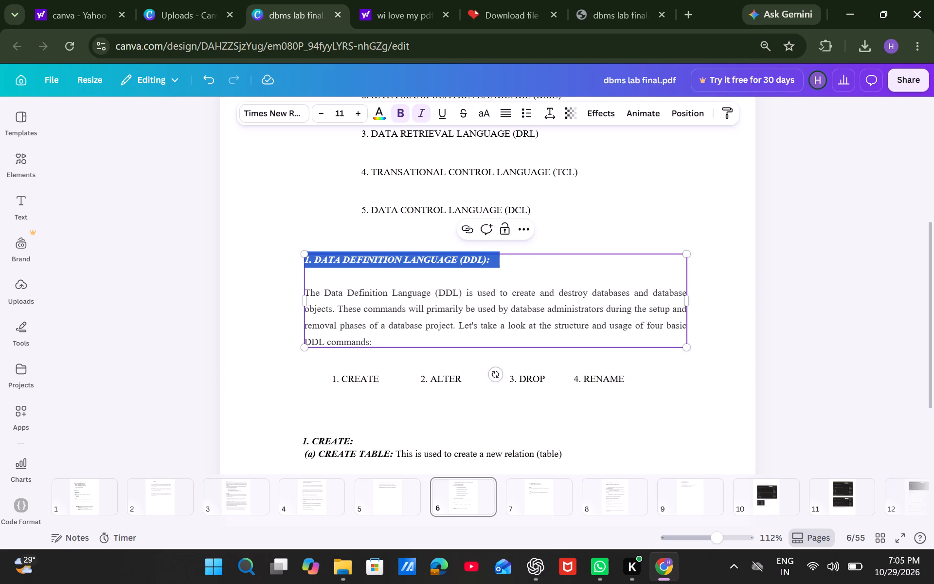
left_click_drag(510, 260, 402, 262)
right_click_drag(510, 260, 440, 103)
left_click(440, 103)
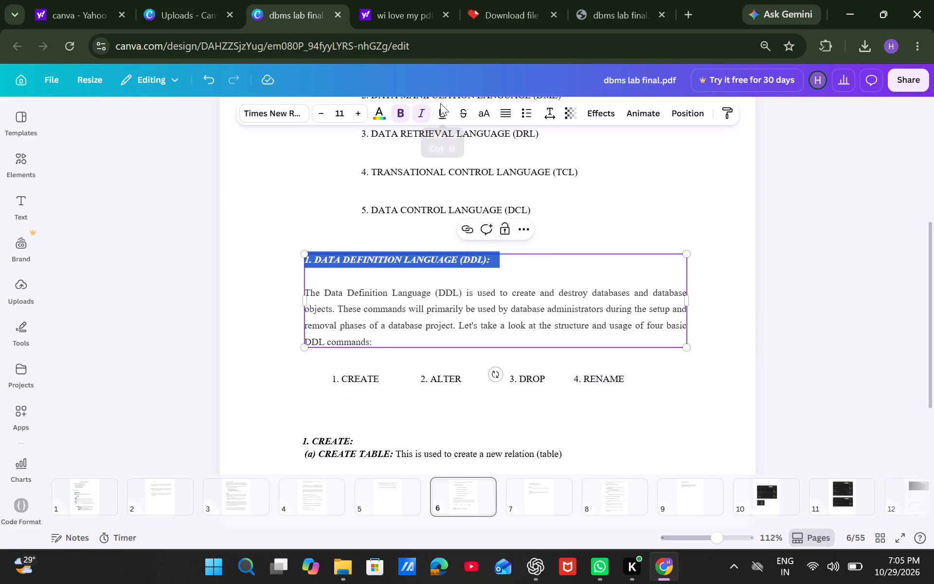
right_click_drag(440, 103, 489, 317)
left_click(435, 107)
left_click(271, 220)
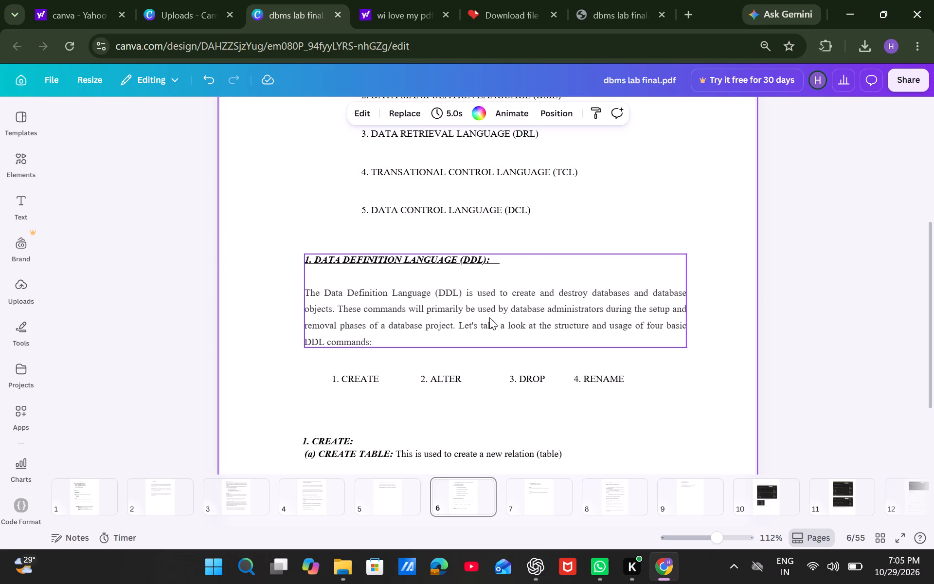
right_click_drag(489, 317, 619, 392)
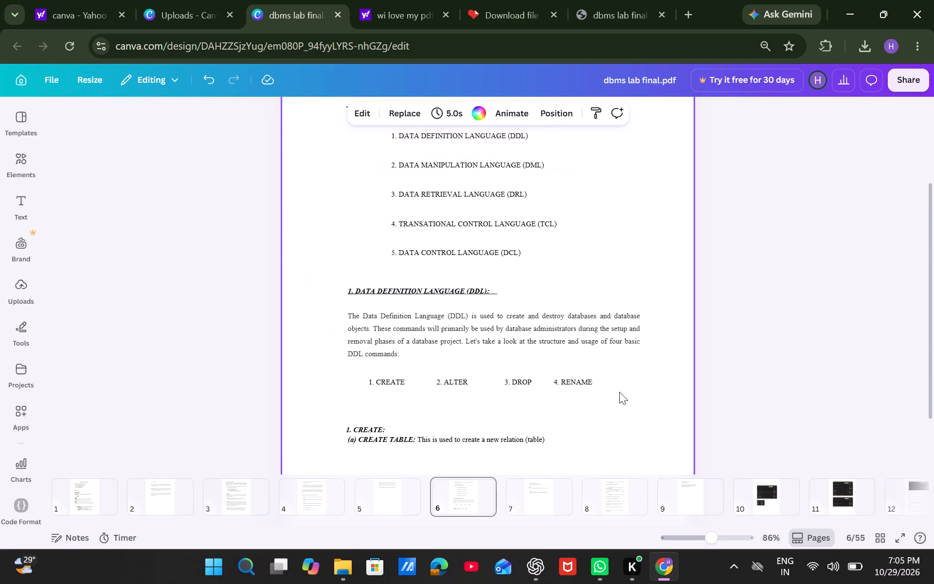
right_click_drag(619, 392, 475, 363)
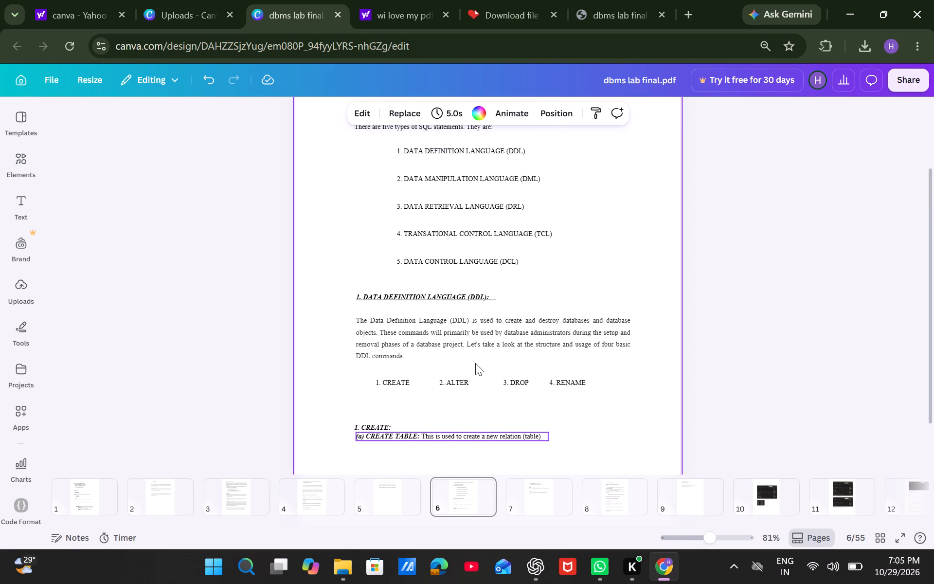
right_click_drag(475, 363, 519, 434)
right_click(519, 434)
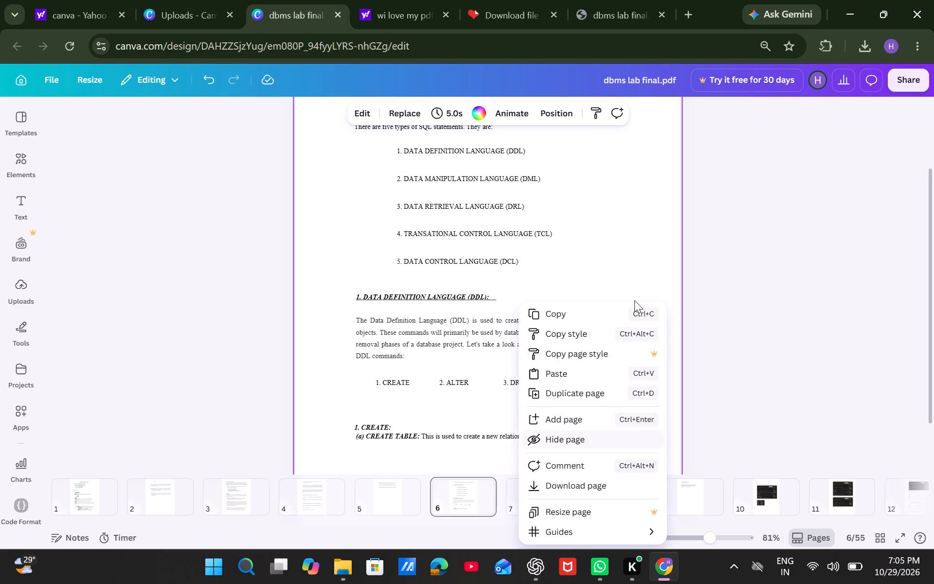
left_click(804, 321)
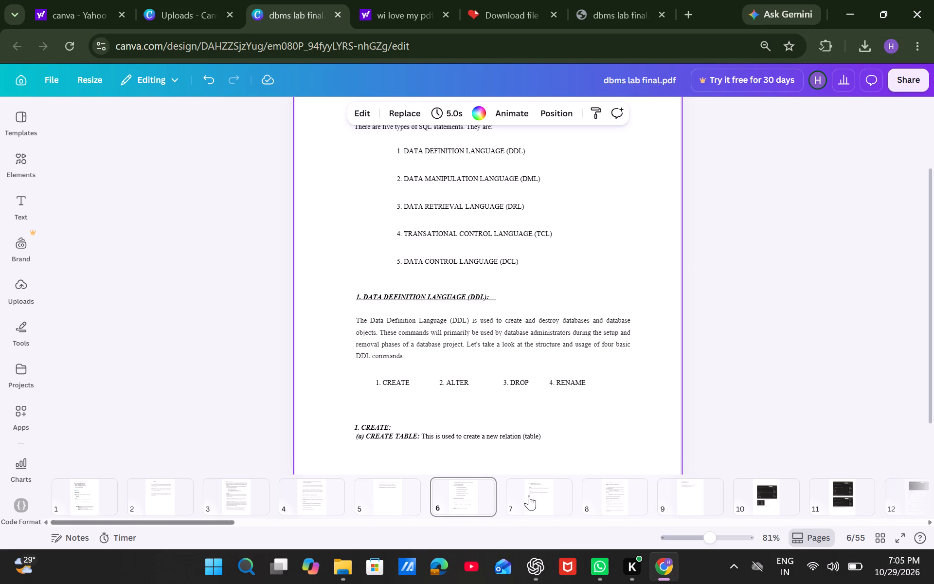
Review pages 7 to 9, checking how the CREATE, ALTER, DROP and RENAME content is spread and how much space each page has.
left_click(530, 495)
scroll(490, 423, "up", 6)
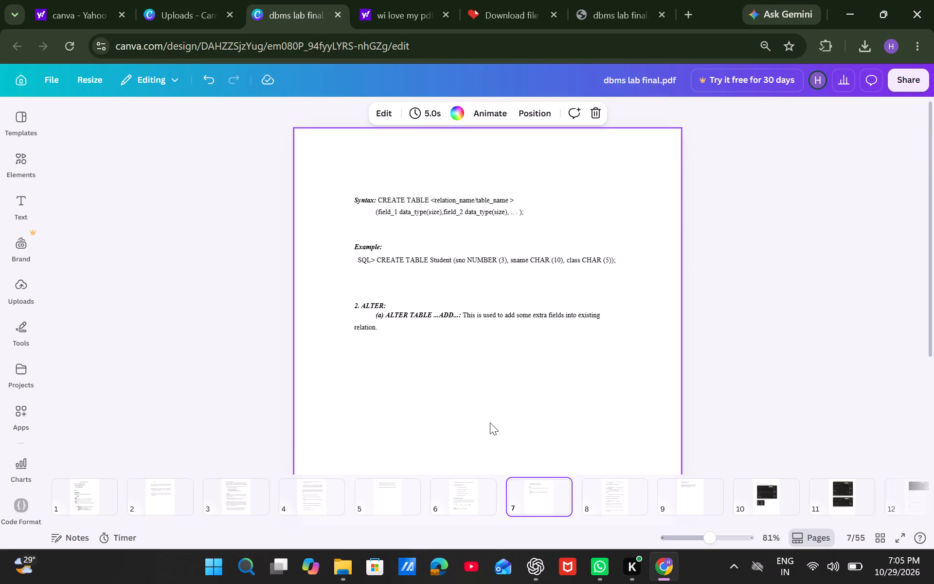
left_click(602, 499)
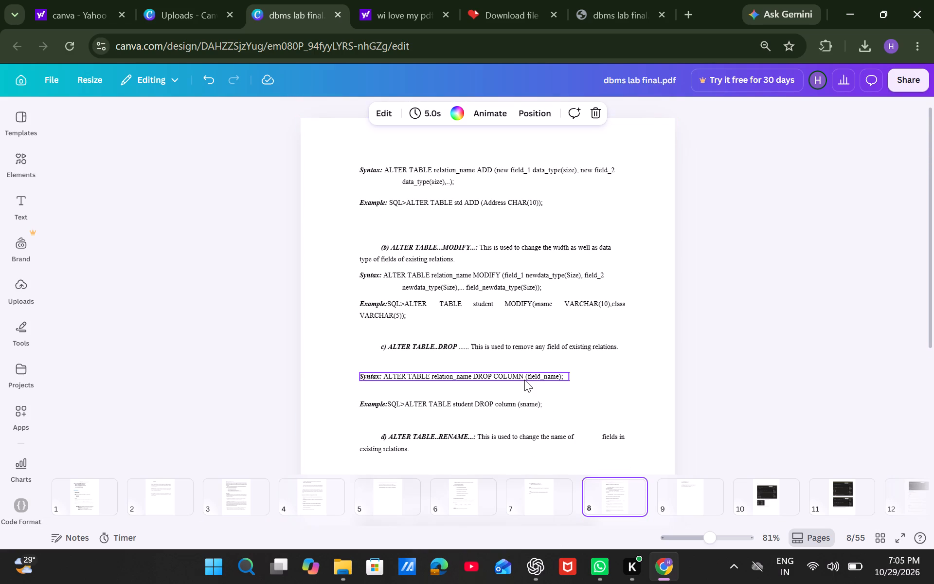
scroll(524, 380, "down", 2)
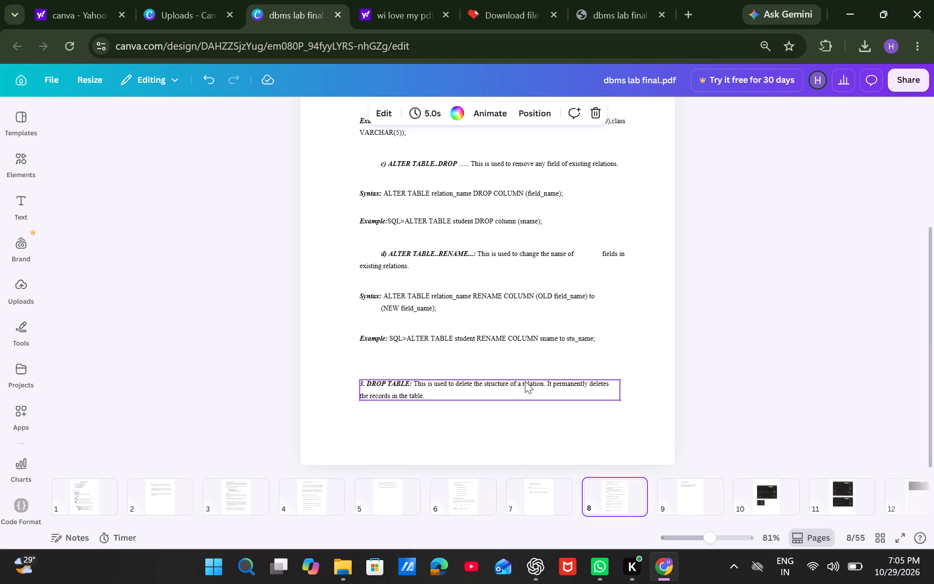
scroll(525, 381, "down", 1)
scroll(525, 381, "up", 1)
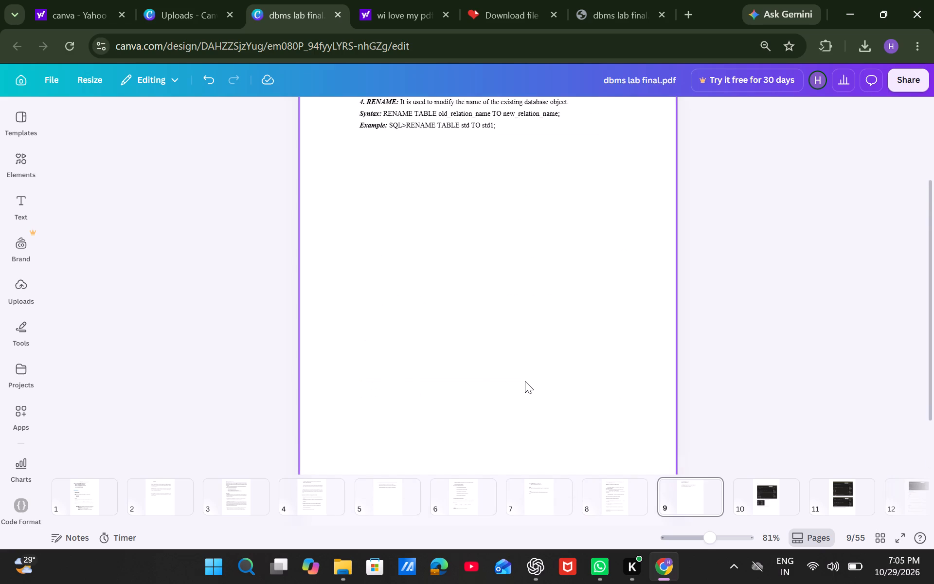
scroll(525, 381, "up", 3)
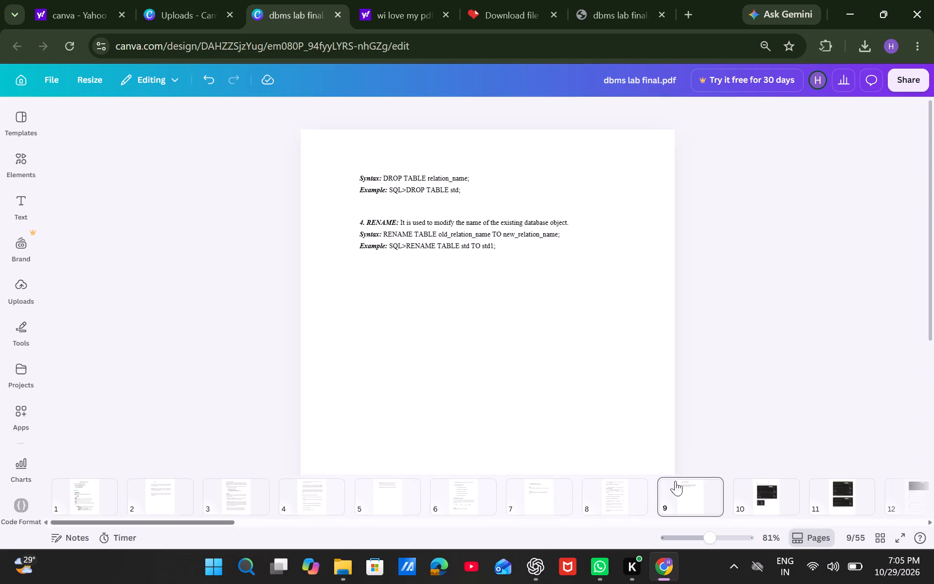
left_click(552, 493)
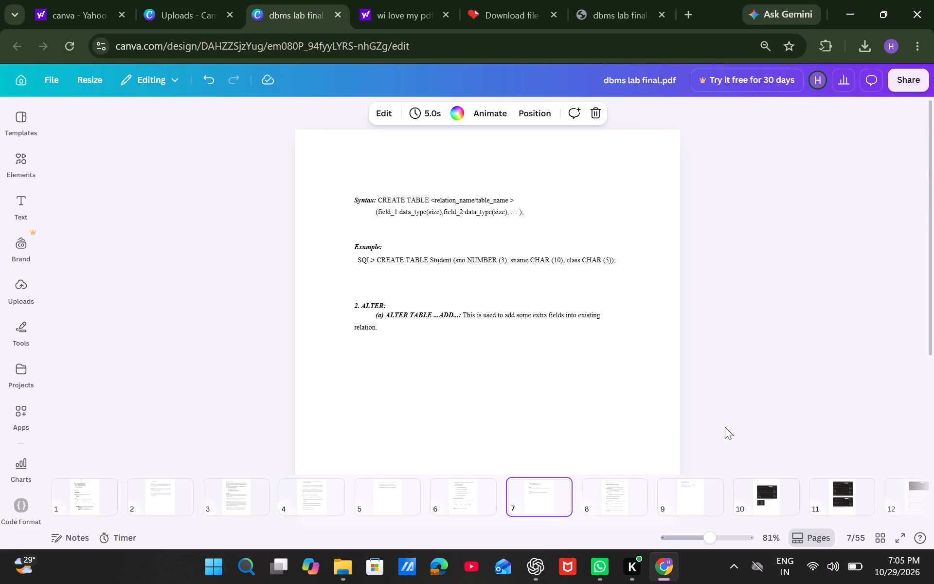
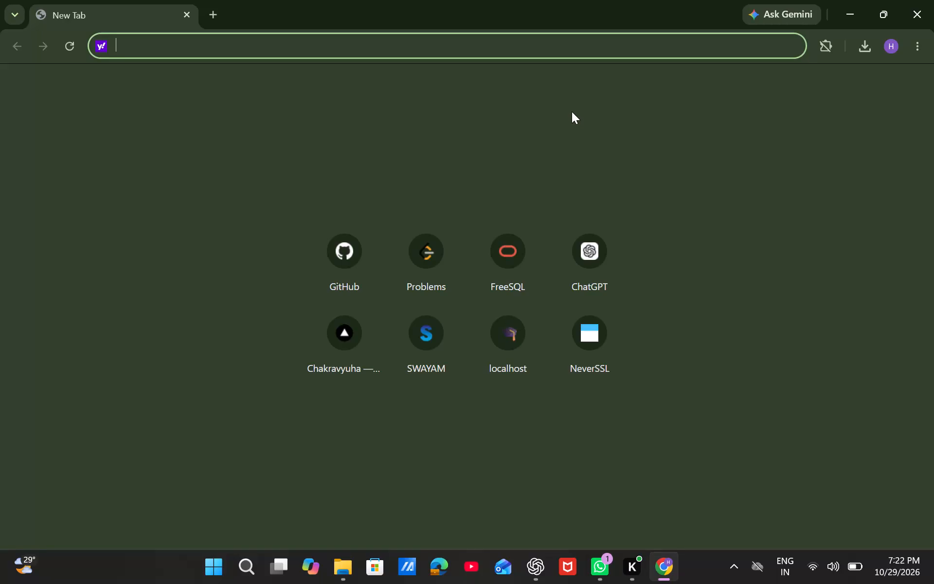
Search the web for "canva" in the new Chrome tab.
type("can")
key("Return")
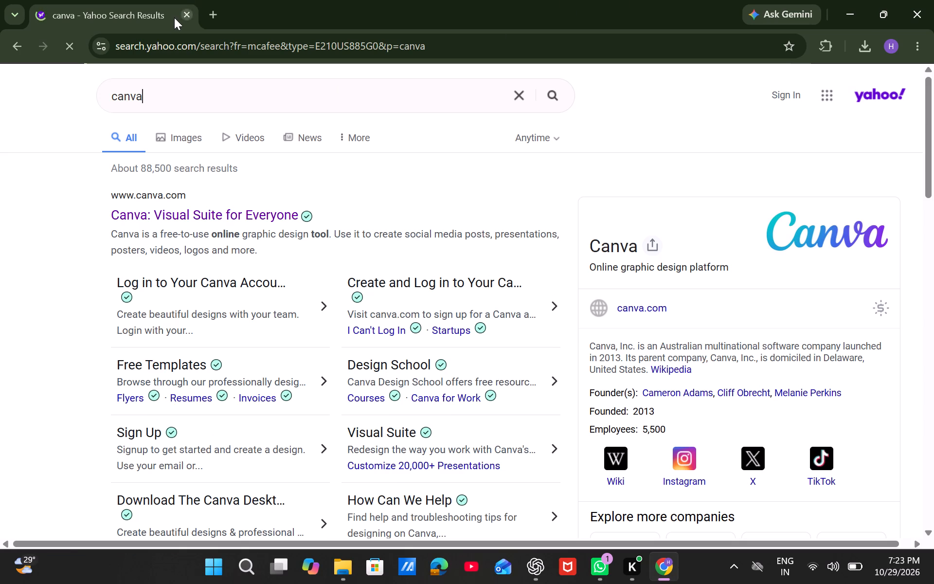
left_click(179, 12)
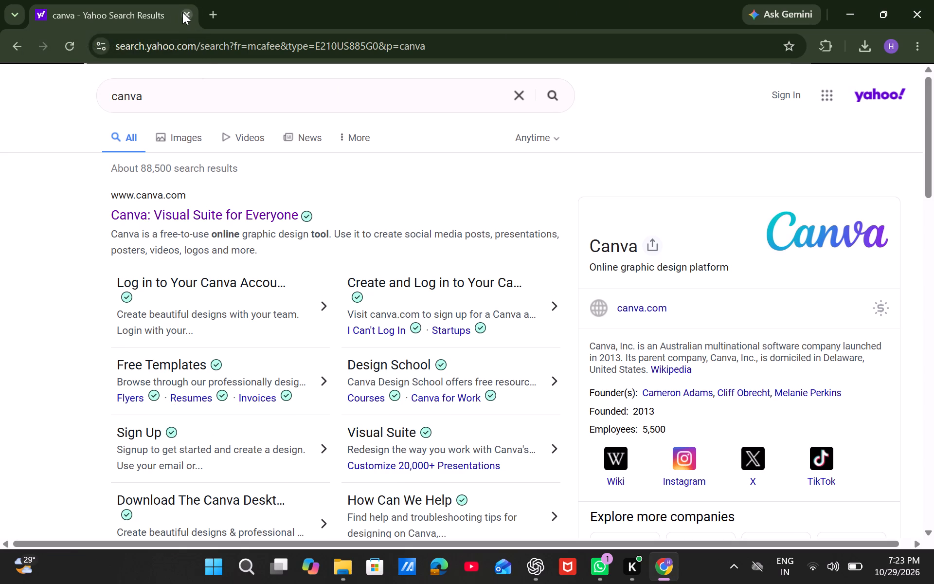
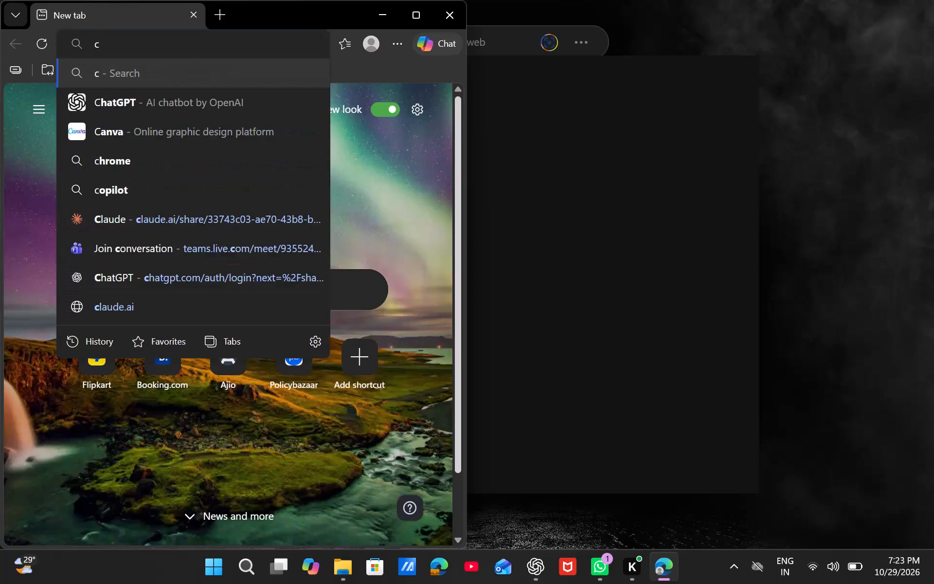
Open the Canva website in Microsoft Edge through a web search for "canva", with the browser window maximized.
key("a")
key("Return")
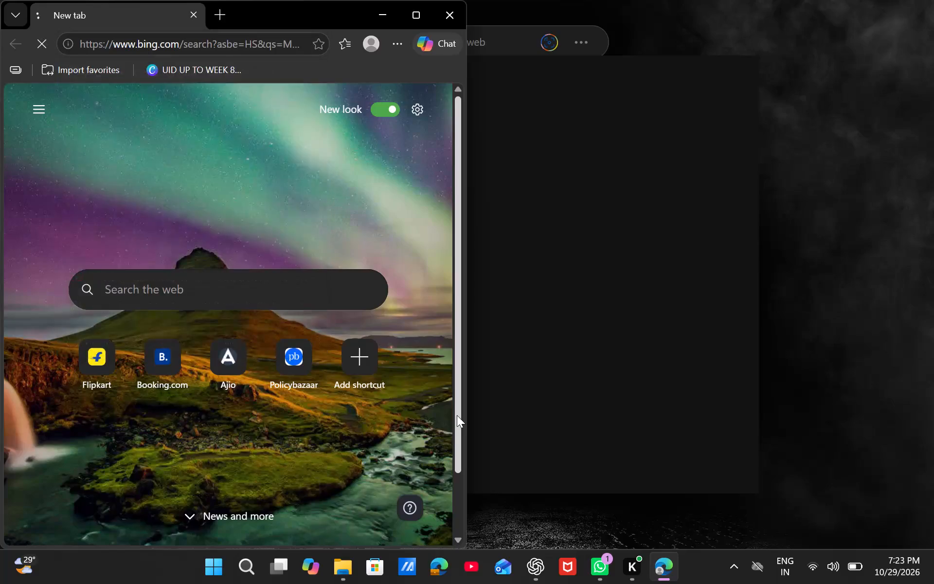
left_click(135, 234)
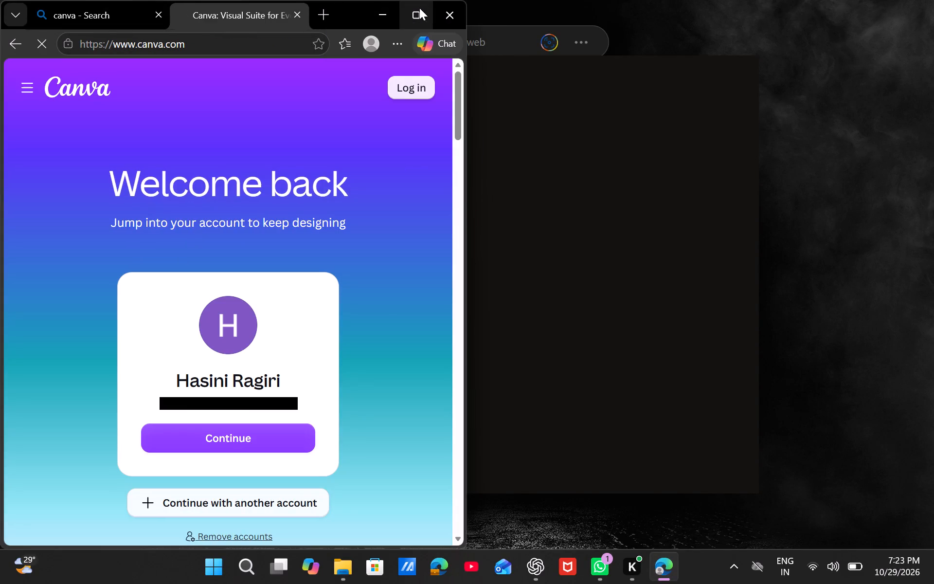
left_click(419, 8)
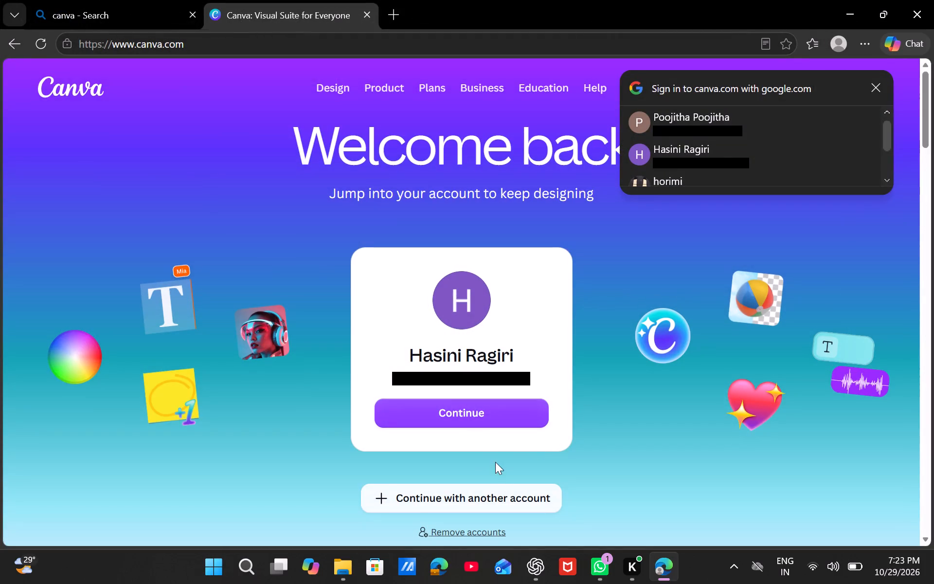
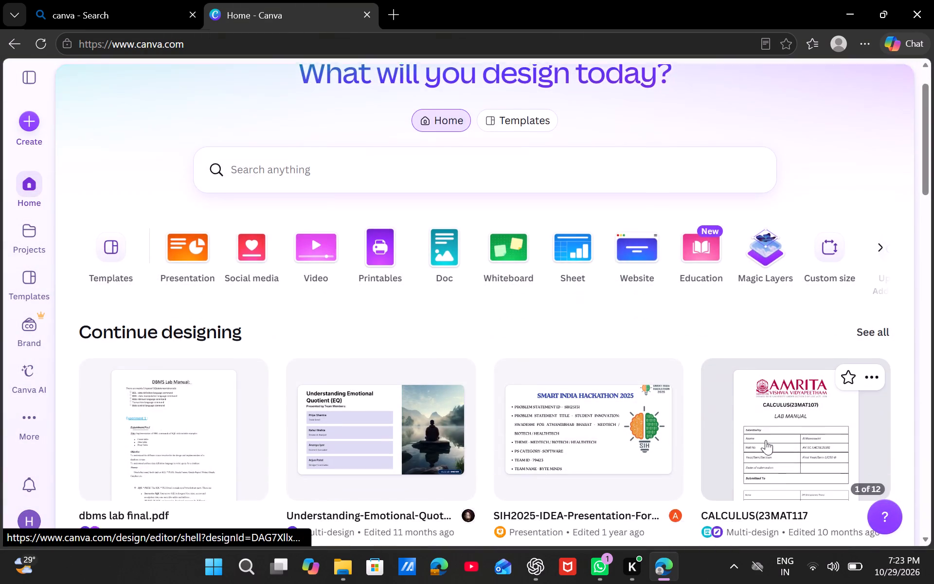
Look through the recent designs on the home page, expanding the list to show more of them.
scroll(766, 440, "down", 9)
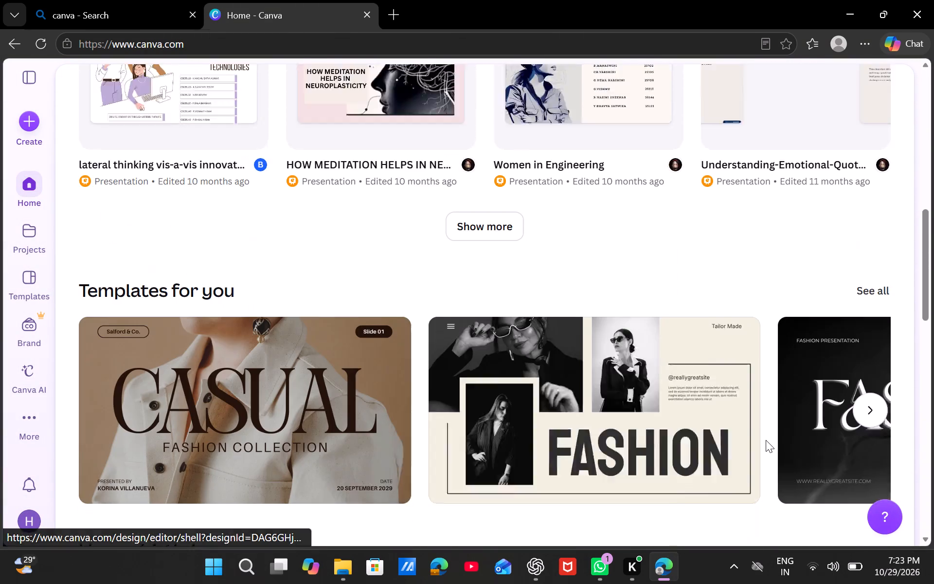
scroll(766, 440, "down", 1)
scroll(766, 440, "up", 3)
scroll(766, 440, "down", 1)
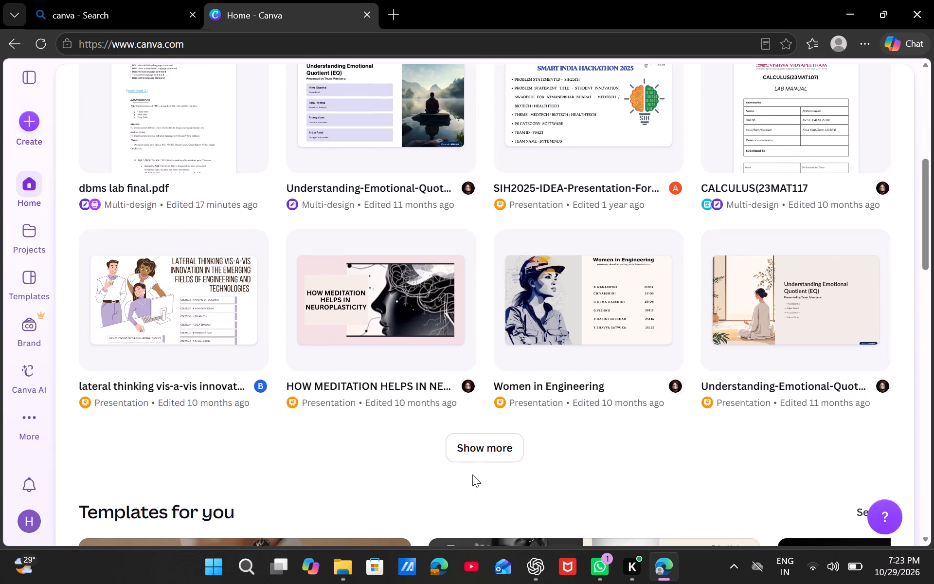
left_click(470, 457)
scroll(470, 457, "down", 3)
scroll(470, 457, "up", 6)
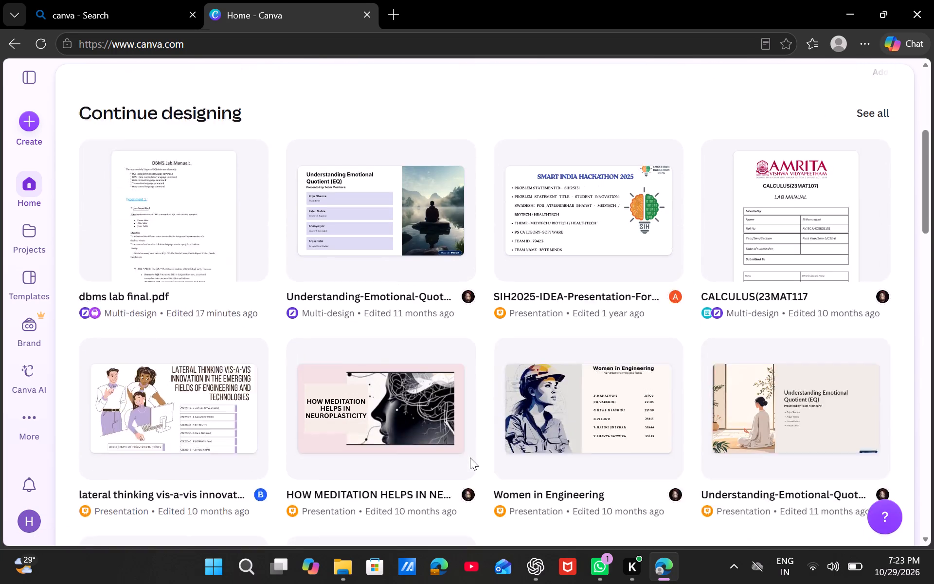
scroll(470, 457, "up", 3)
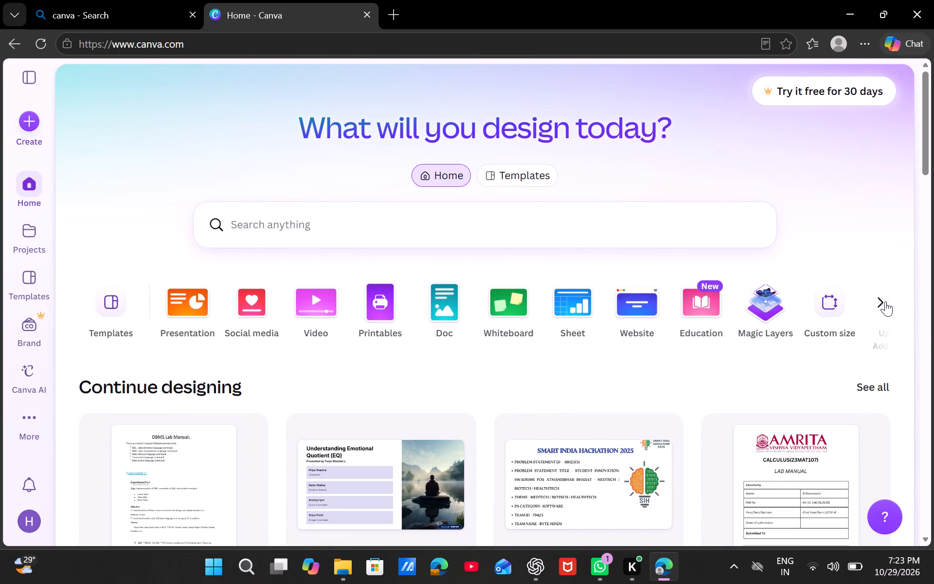
Upload the roll-number-named lab manual PDF from the DATA STRUCTURES folder and open the uploads location it was saved to.
left_click(882, 302)
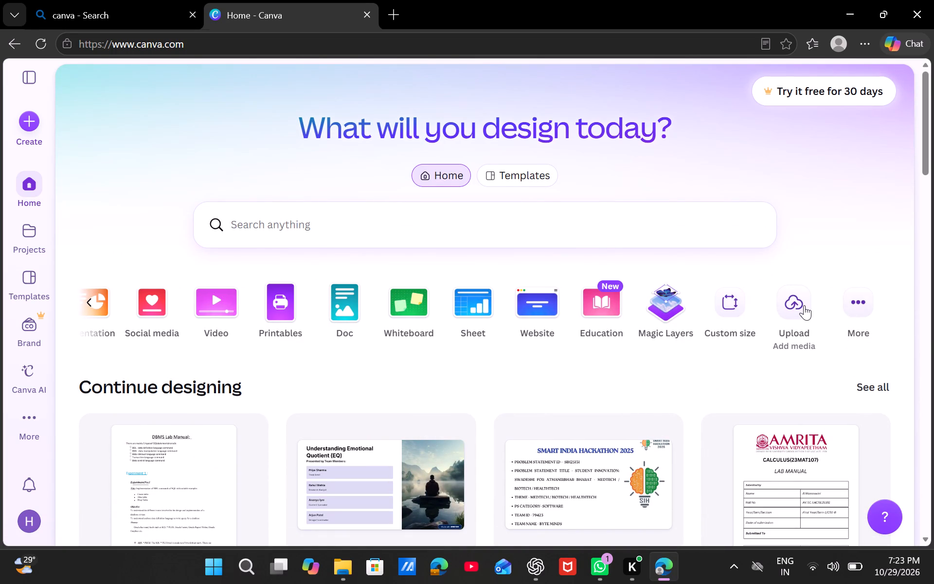
left_click(804, 305)
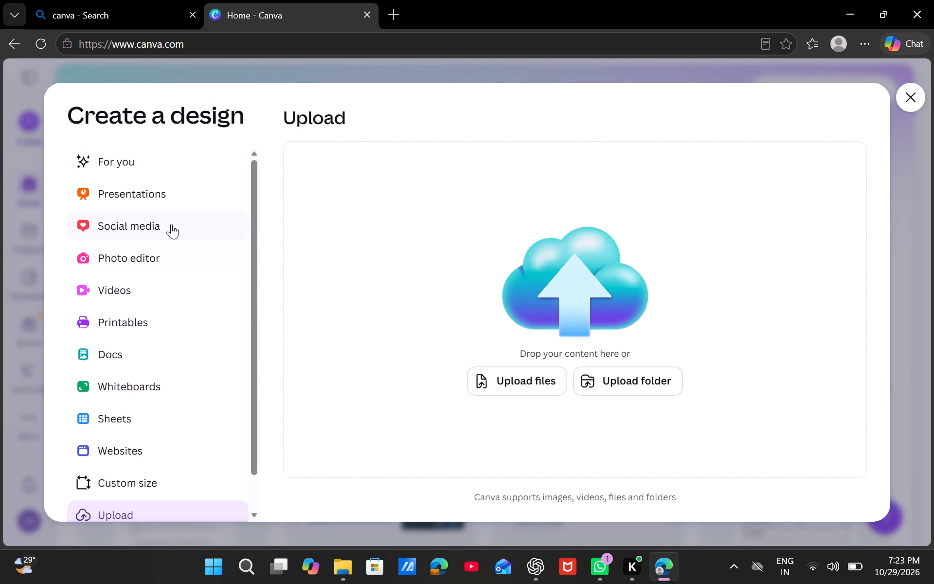
left_click(498, 387)
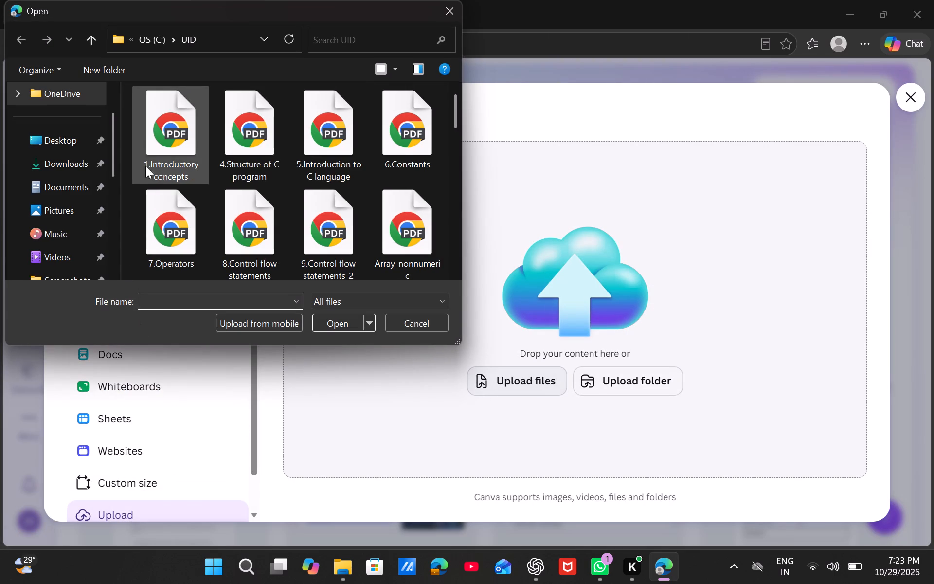
left_click(58, 158)
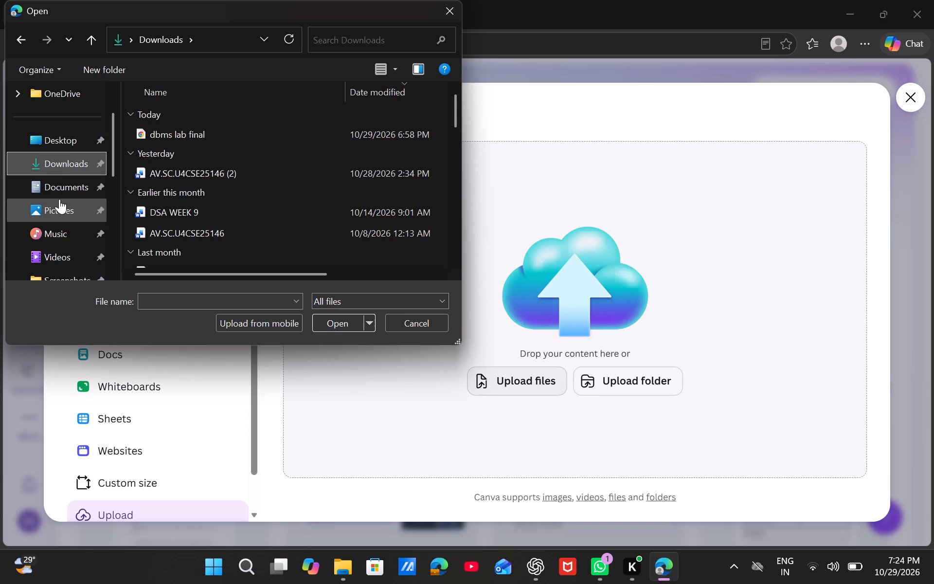
scroll(59, 199, "down", 1)
left_click(58, 228)
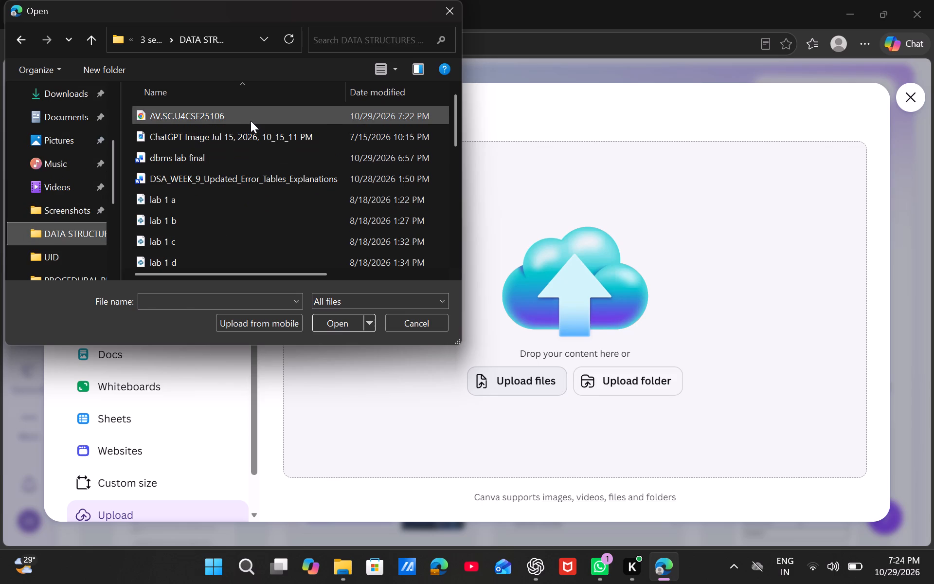
left_click(250, 119)
left_click(339, 322)
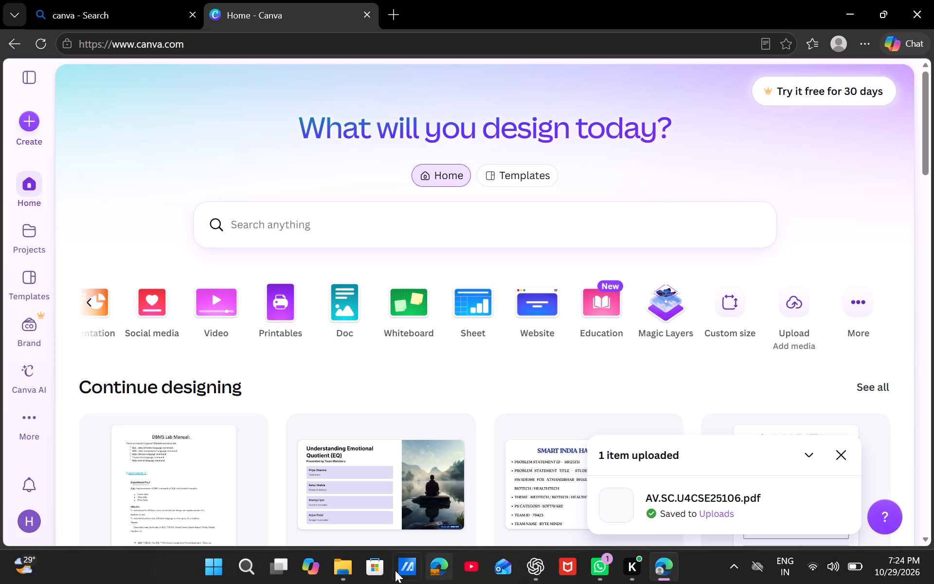
left_click(729, 508)
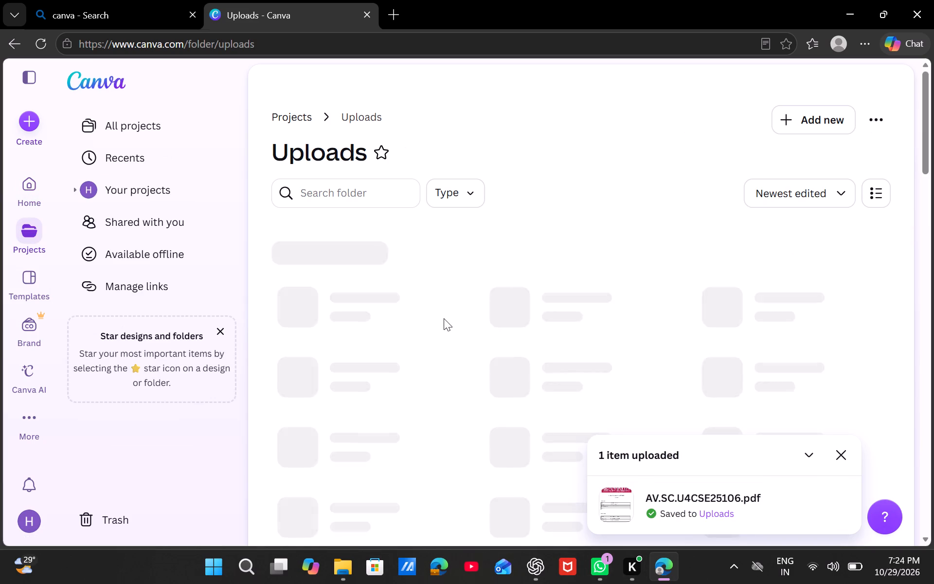
Open the newly uploaded lab manual PDF in the design editor and close the search-results and Uploads tabs.
left_click(372, 302)
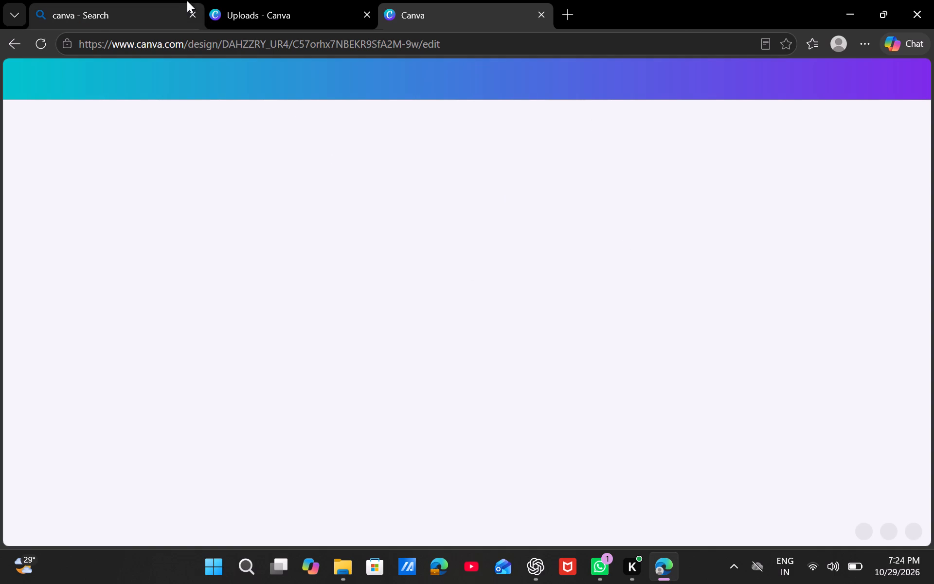
left_click(198, 16)
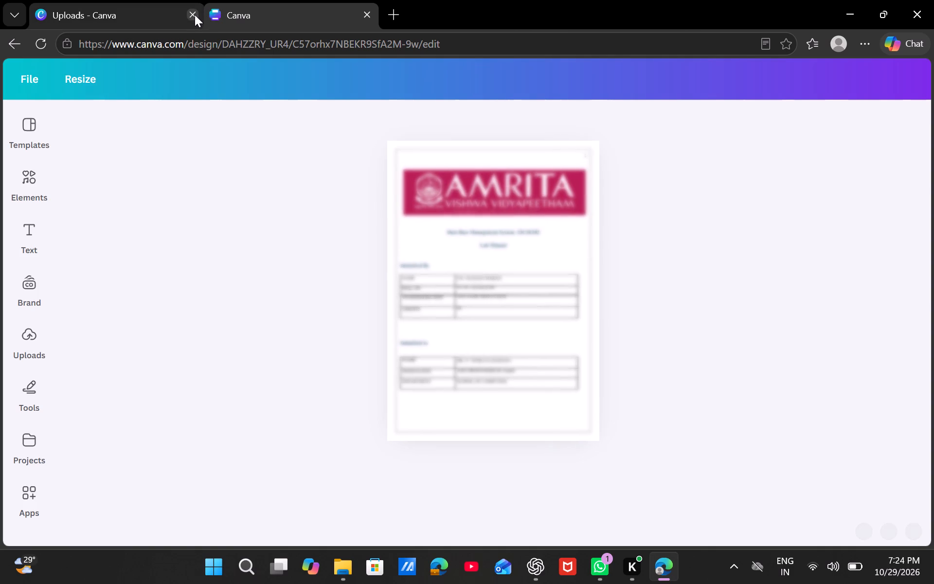
left_click(195, 15)
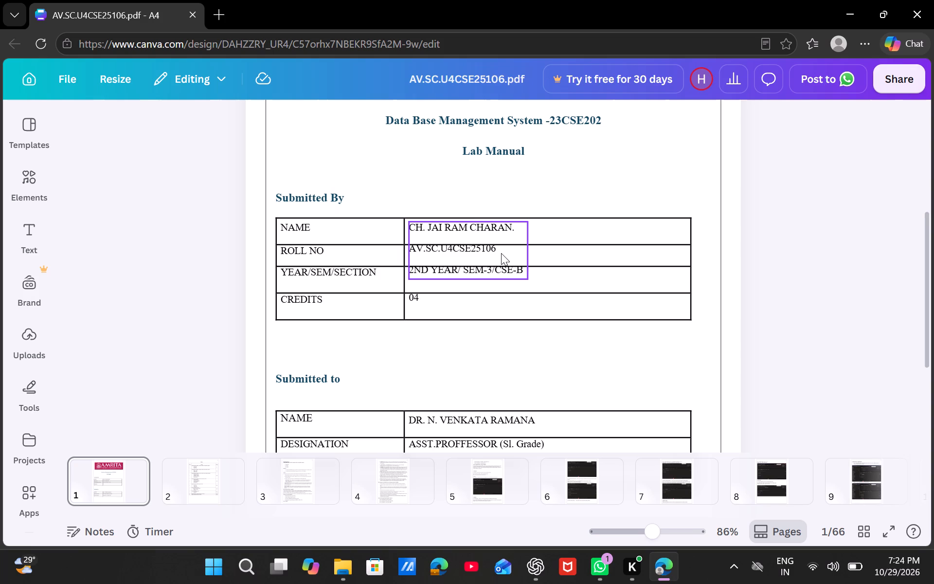
Move the text block with the student's name, roll number and year/section values lower in the Submitted By table on page 1.
left_click_drag(501, 253, 500, 255)
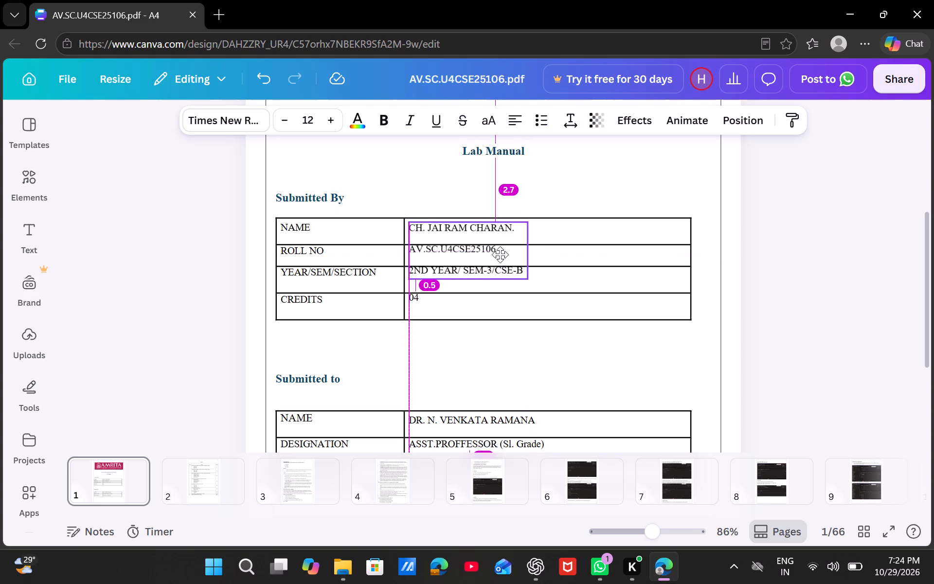
left_click_drag(500, 255, 501, 264)
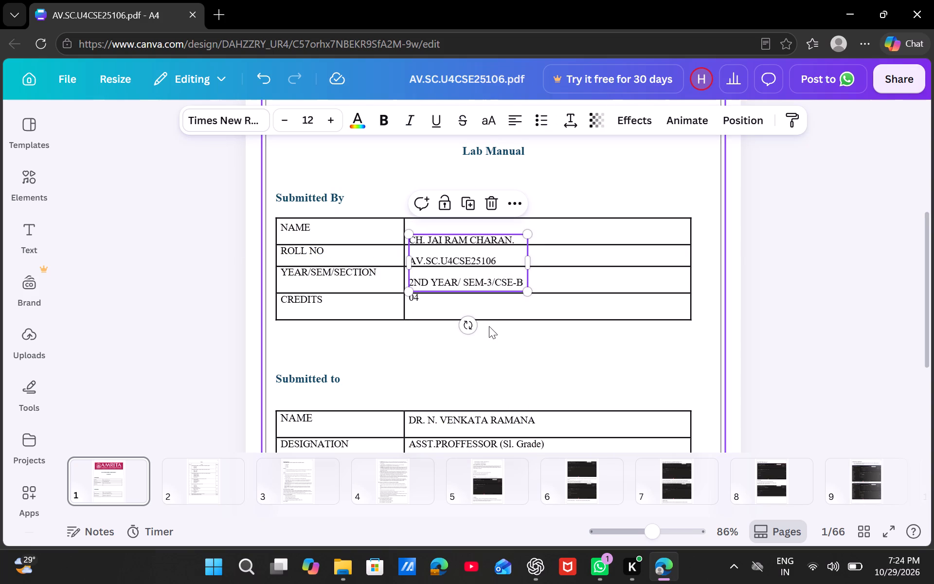
left_click(517, 316)
Move the 04 value and the CREDITS label down so both sit centred in the last row of the Submitted By table.
left_click_drag(413, 301, 416, 307)
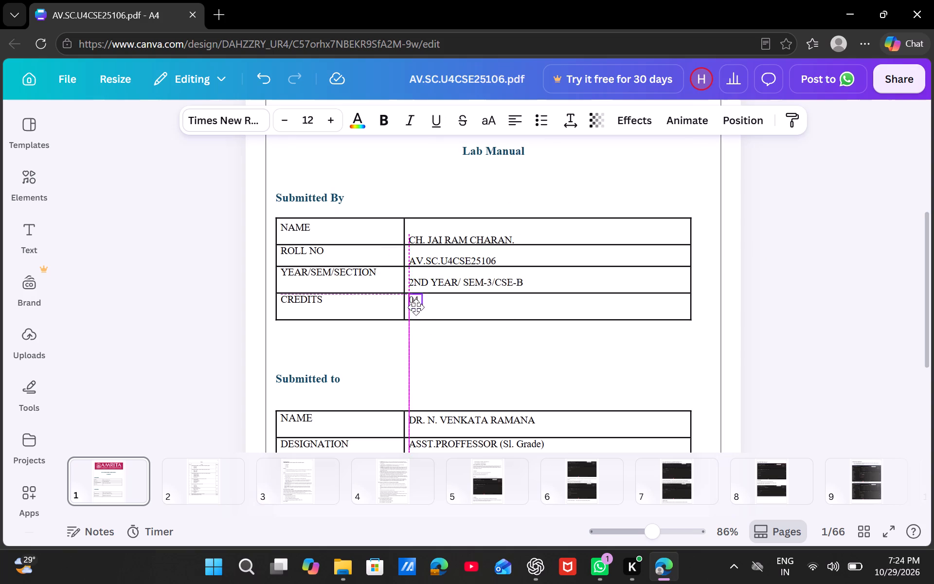
left_click_drag(416, 307, 414, 310)
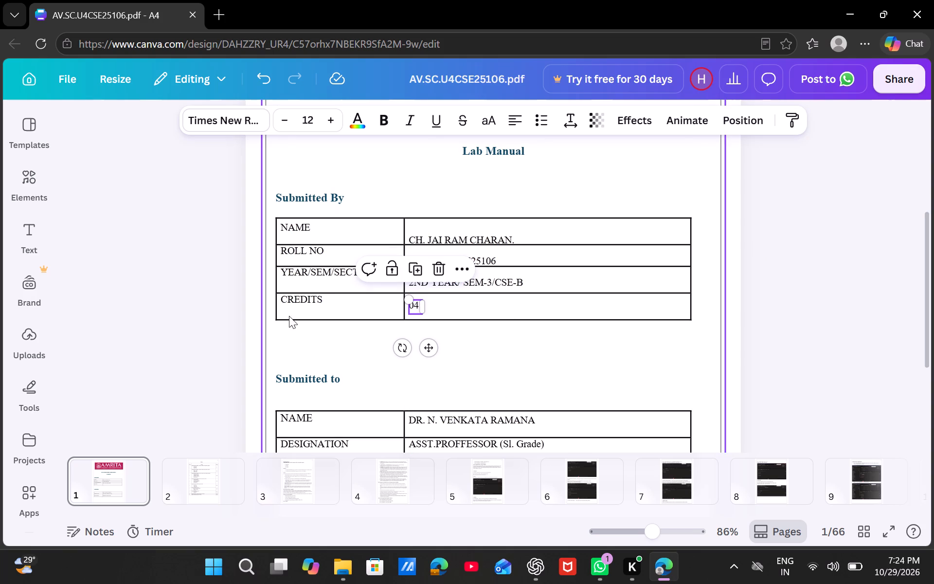
left_click_drag(289, 301, 288, 306)
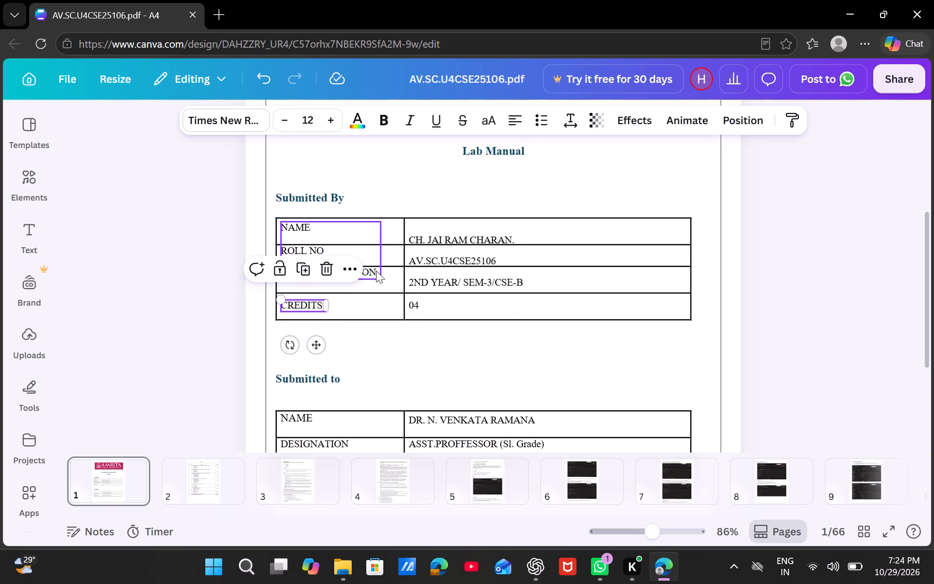
Move the NAME, ROLL NO and YEAR/SEM/SECTION label block down to fit its Submitted By rows, keeping it left-aligned with CREDITS.
left_click_drag(376, 271, 378, 278)
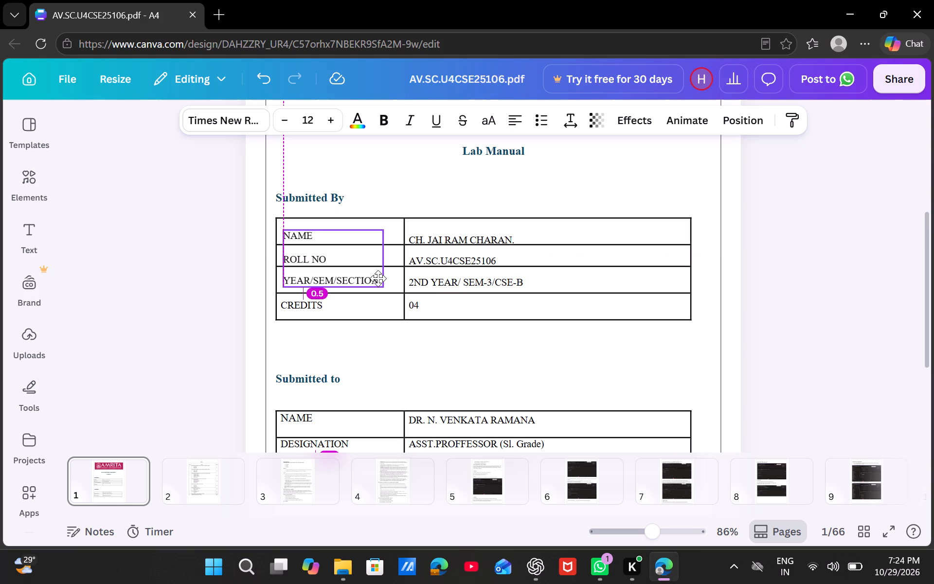
left_click_drag(378, 278, 377, 277)
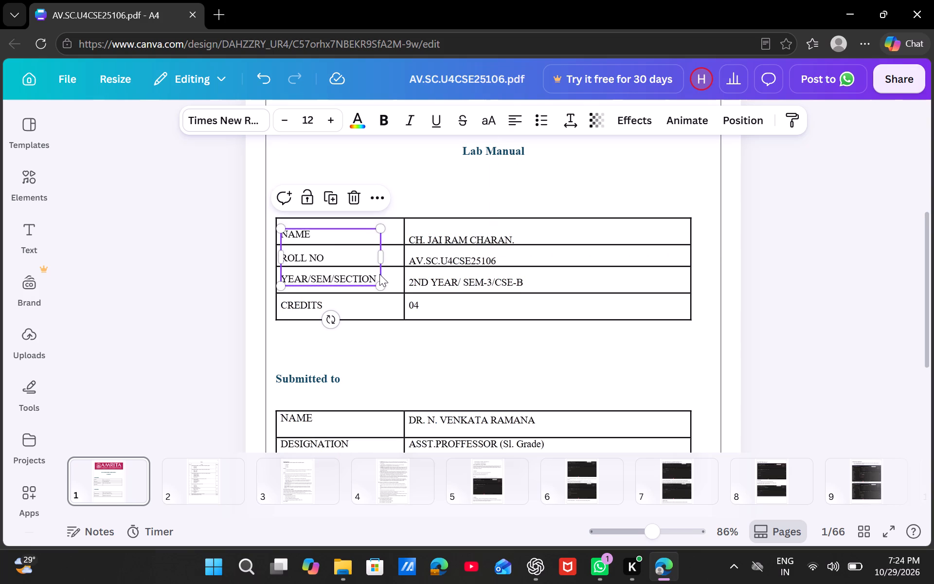
left_click(359, 271)
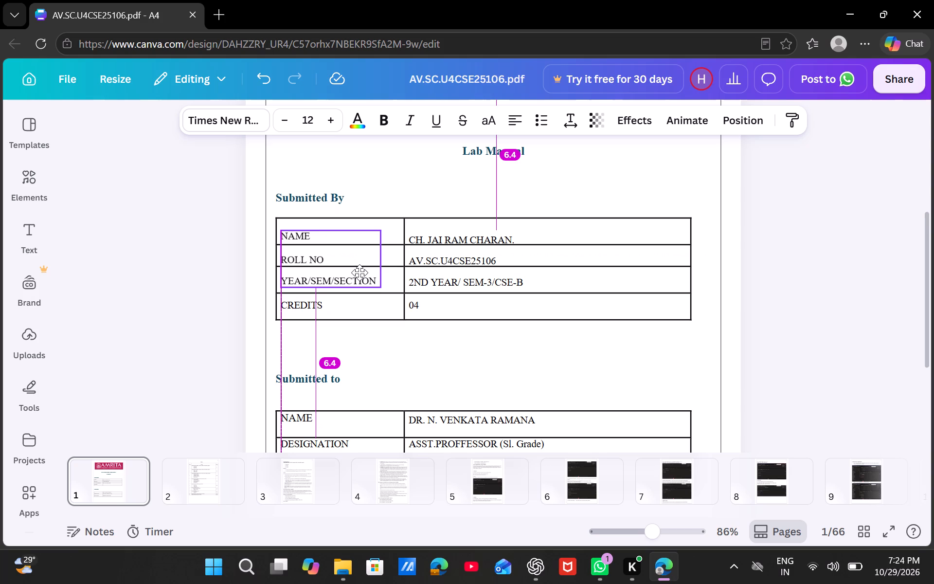
left_click(315, 281)
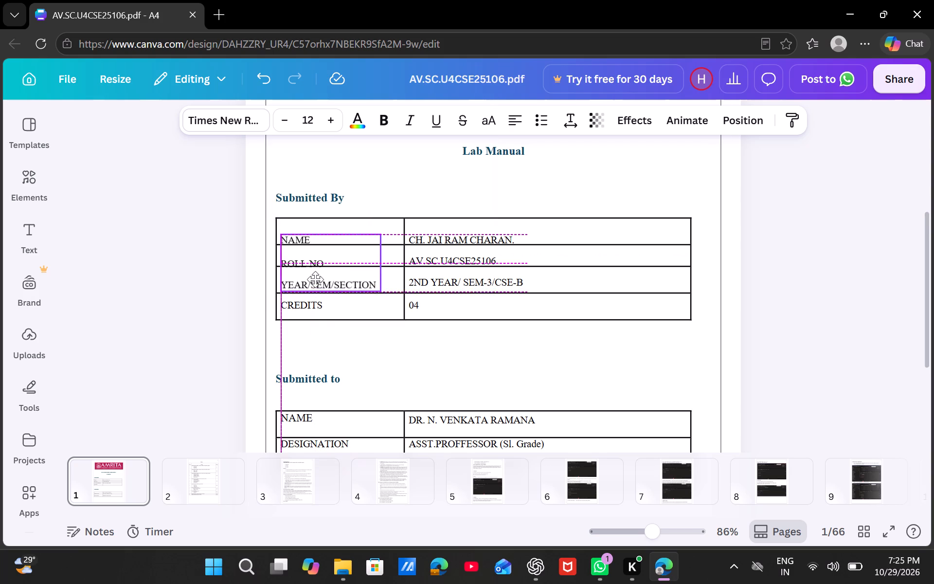
left_click(238, 295)
left_click(312, 272)
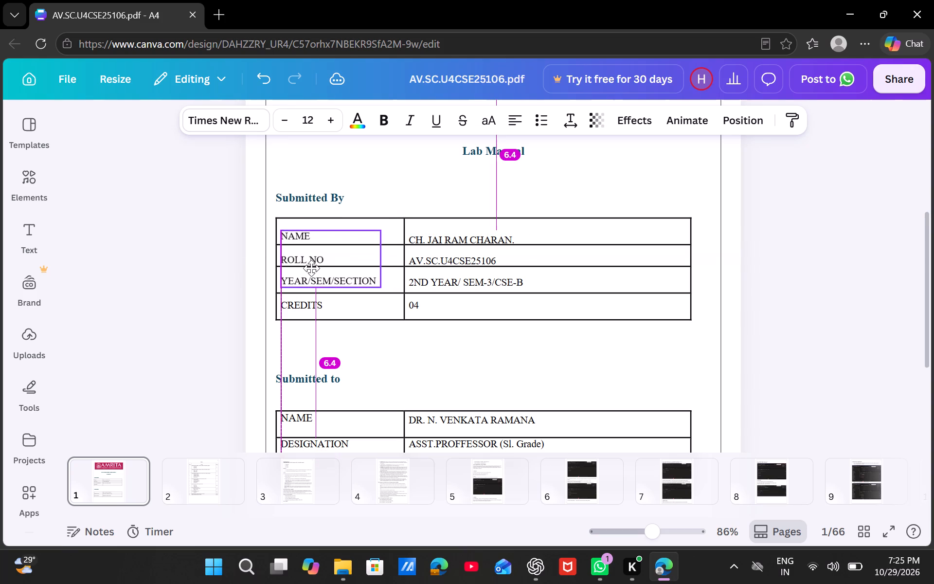
left_click(478, 377)
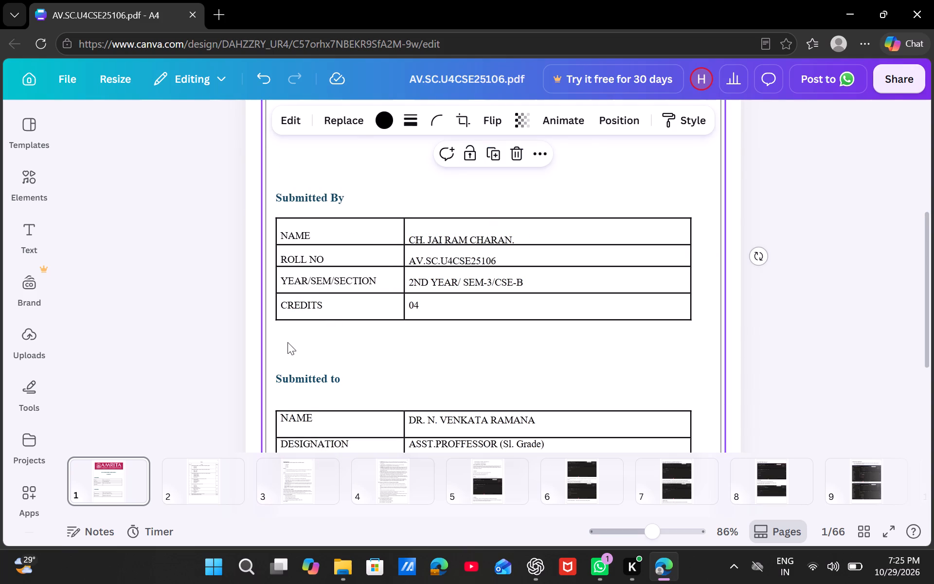
Nudge the student's name, roll number and year/section values up to line up with their row labels, left-aligned with 04.
scroll(394, 320, "down", 1)
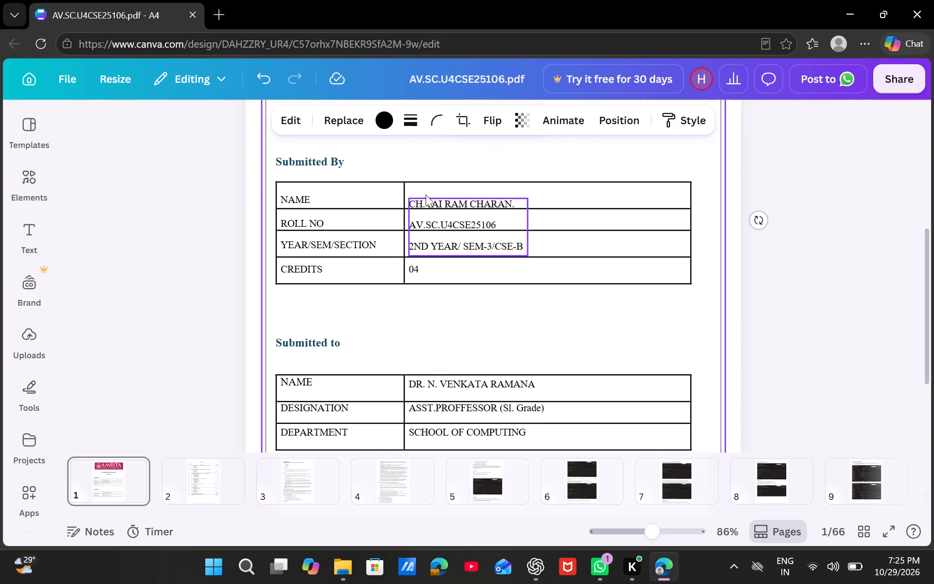
left_click_drag(420, 198, 422, 185)
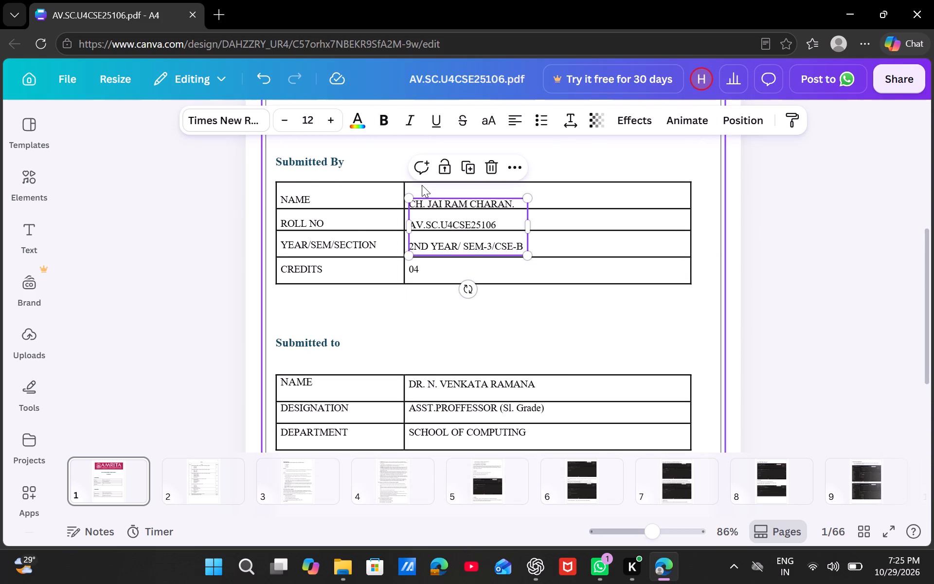
left_click_drag(422, 185, 422, 187)
left_click_drag(432, 237, 434, 232)
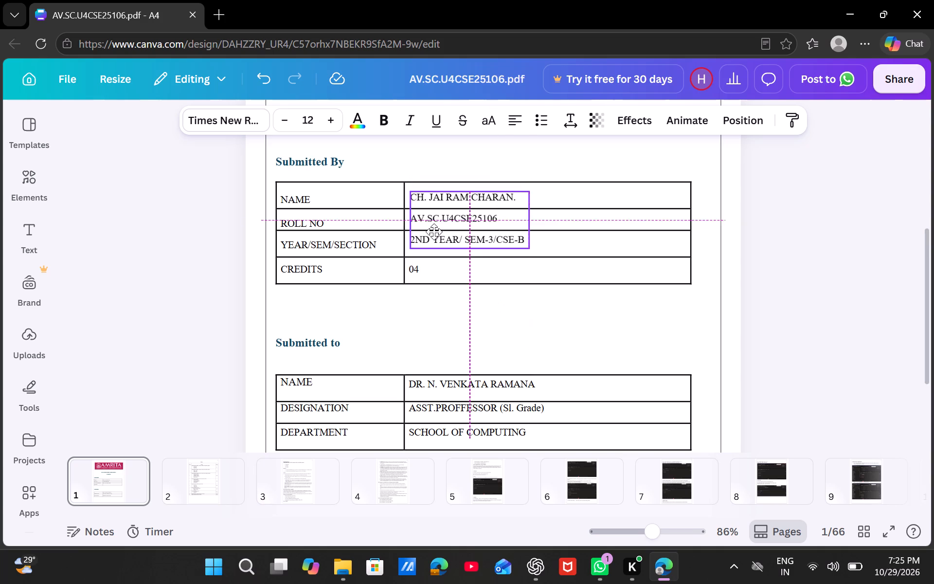
left_click_drag(434, 232, 432, 233)
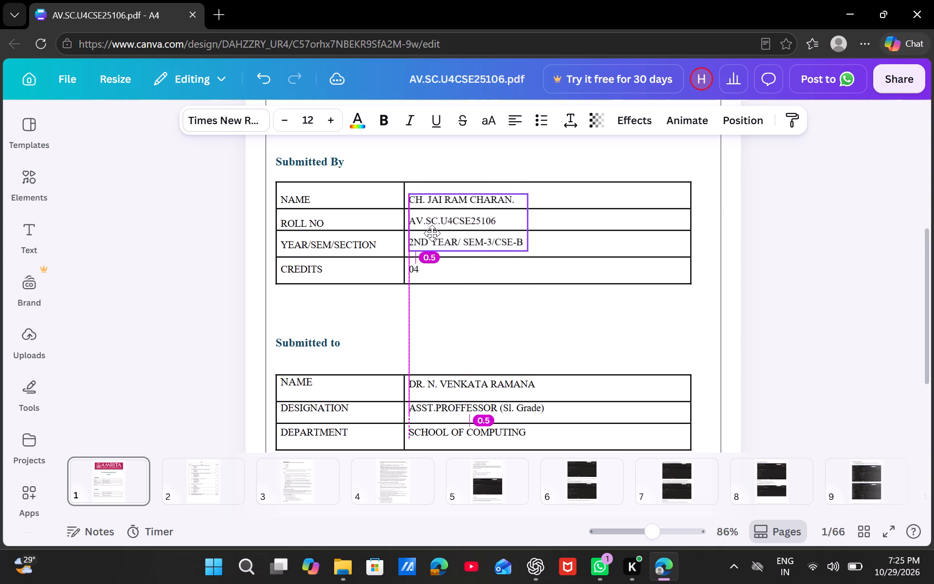
left_click_drag(432, 233, 432, 232)
Open the Submitted By text block containing the student's name, roll number and year/section for text editing.
left_click(508, 205)
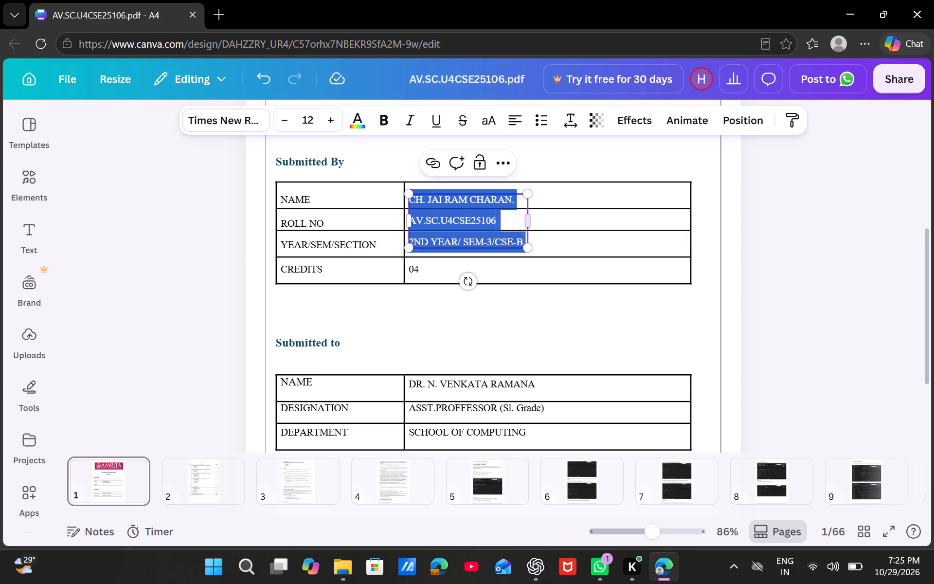
Replace the student name in the cover page's Submitted By table with the new student's name in capitals.
left_click(512, 200)
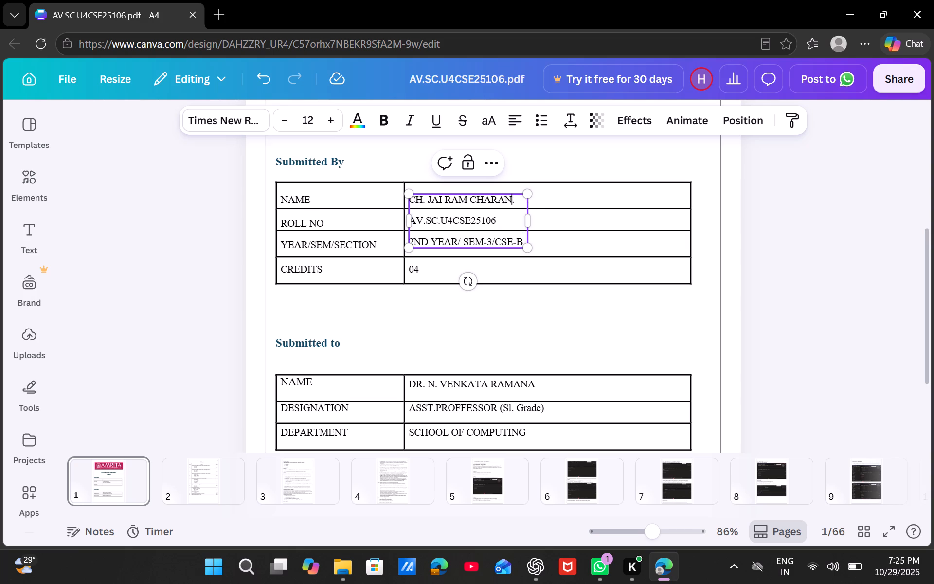
key("Right")
key("BackSpace")
key("BackSpace")
key("BackSpace")
key("BackSpace")
key("BackSpace")
key("BackSpace")
key("BackSpace")
key("BackSpace")
key("BackSpace")
key("BackSpace")
key("BackSpace")
key("BackSpace")
key("BackSpace")
key("BackSpace")
key("BackSpace")
key("BackSpace")
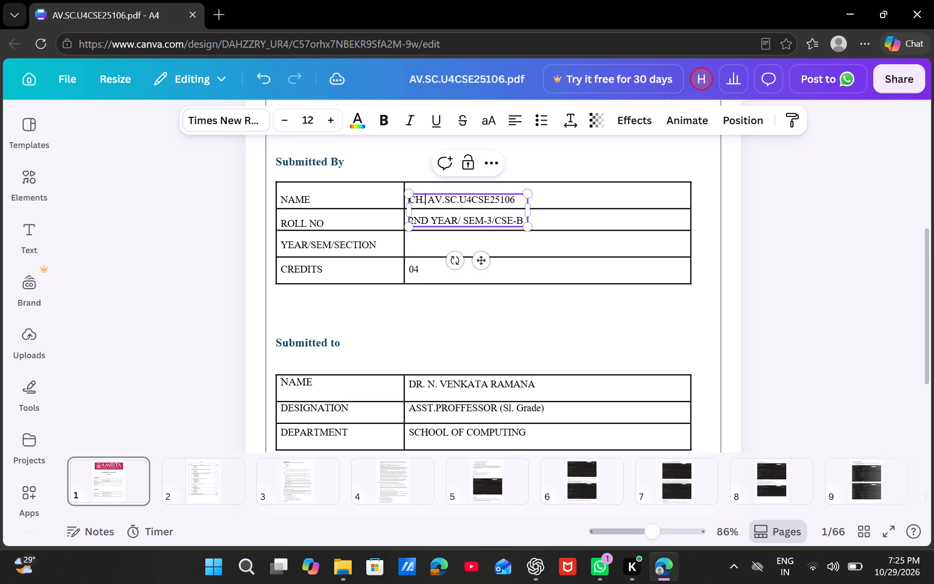
key("BackSpace")
key("BackSpace")
key("BackSpace")
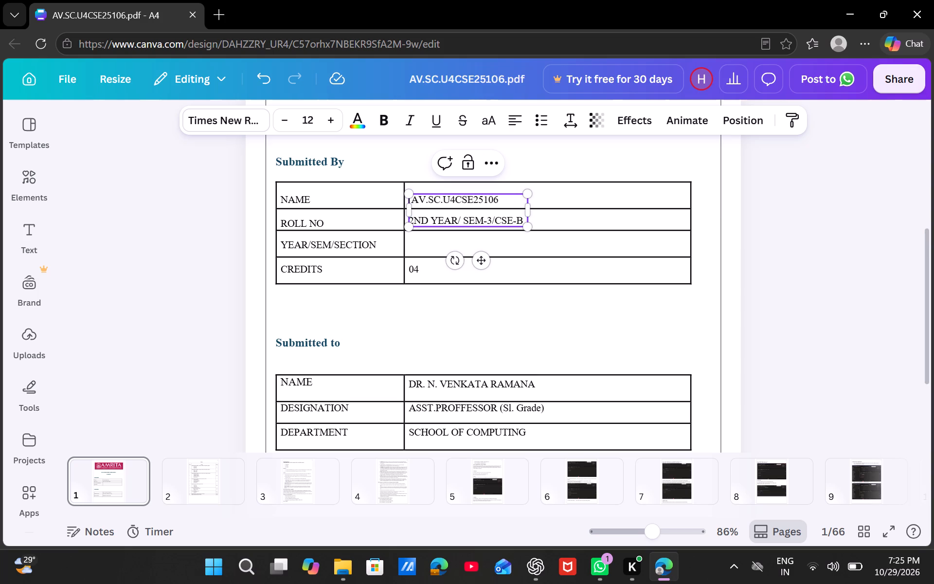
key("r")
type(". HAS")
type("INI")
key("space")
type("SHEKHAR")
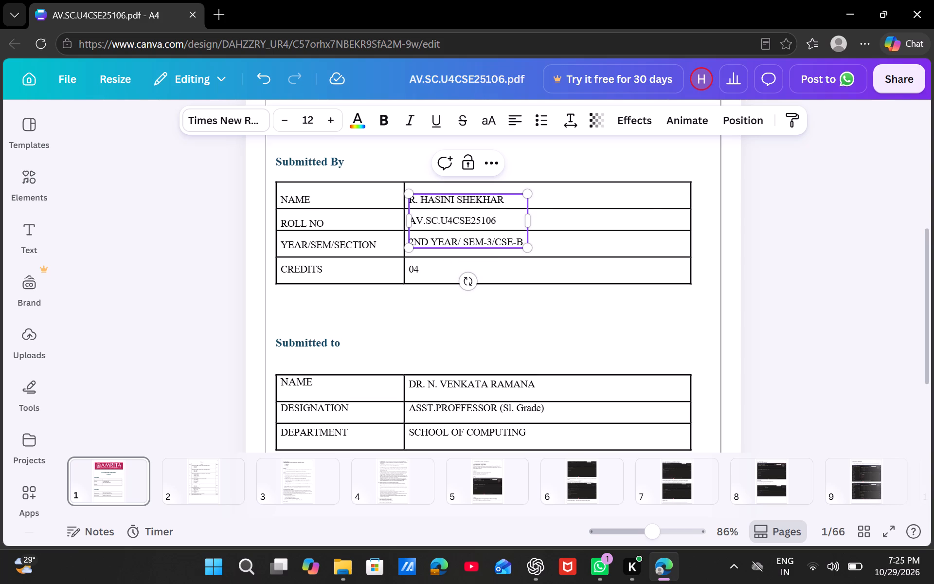
Replace the last two digits of the student's roll number in the Submitted By table.
left_click(503, 219)
key("BackSpace")
key("BackSpace")
key("BackSpace")
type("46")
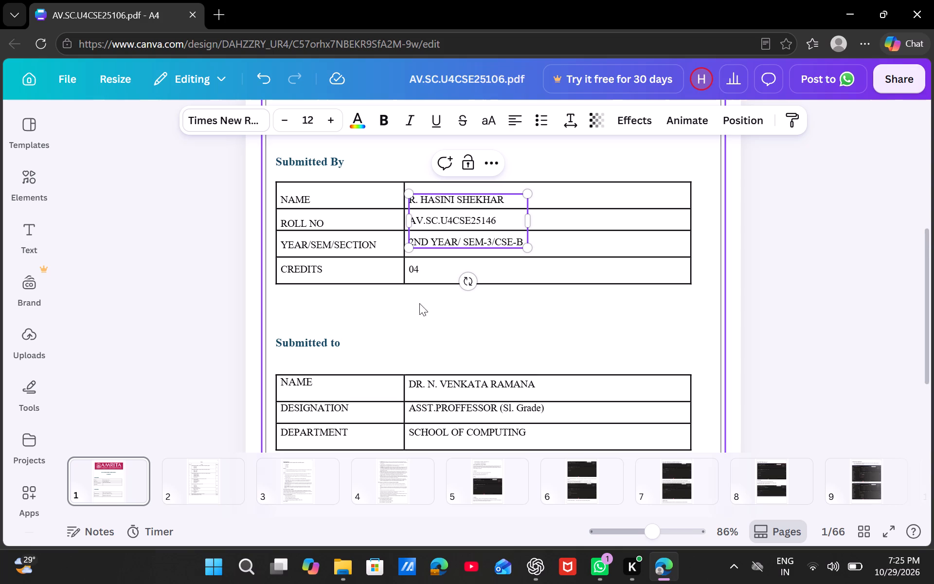
left_click(526, 300)
Shift the NAME and DESIGNATION labels and their values slightly down so they sit centred in the Submitted to table rows.
scroll(510, 274, "down", 1)
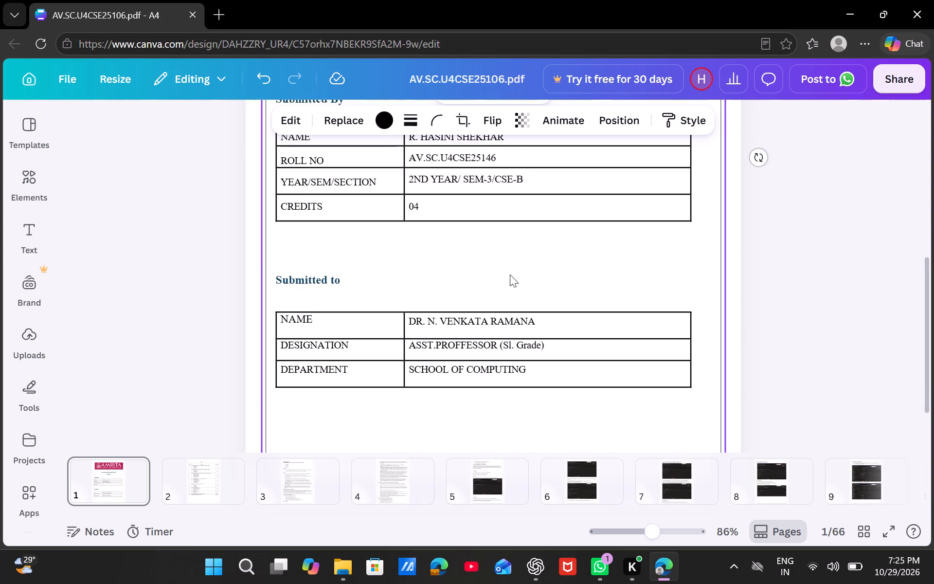
scroll(510, 274, "up", 1)
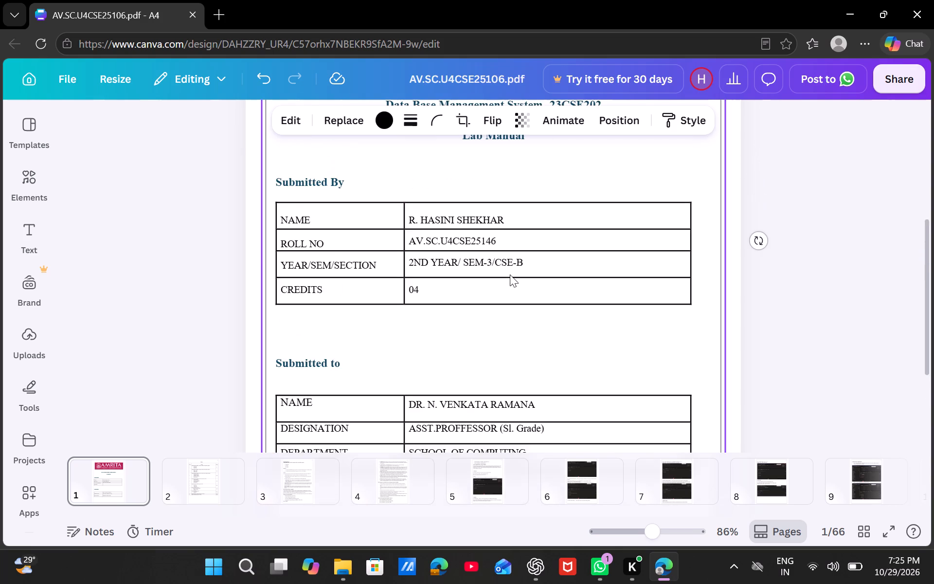
scroll(510, 274, "up", 3)
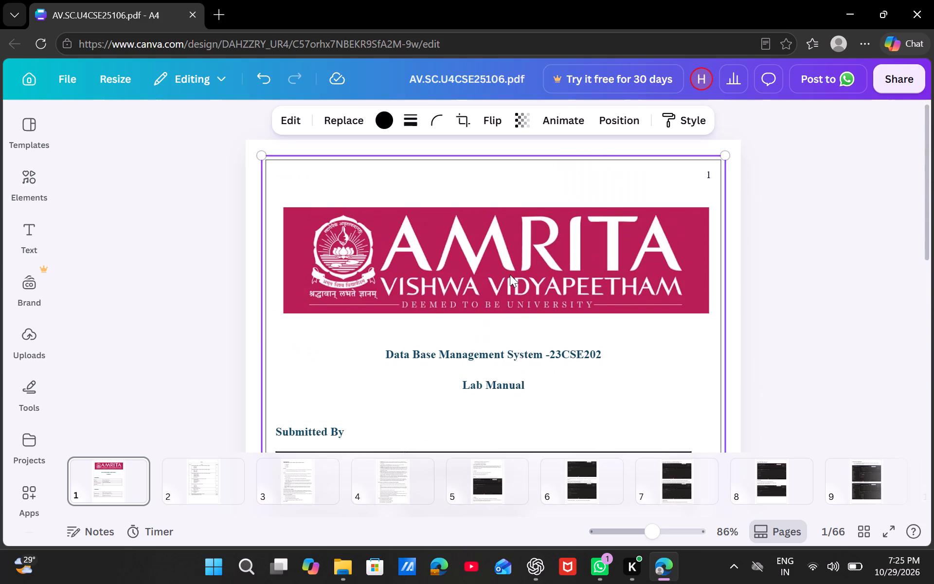
scroll(510, 274, "down", 4)
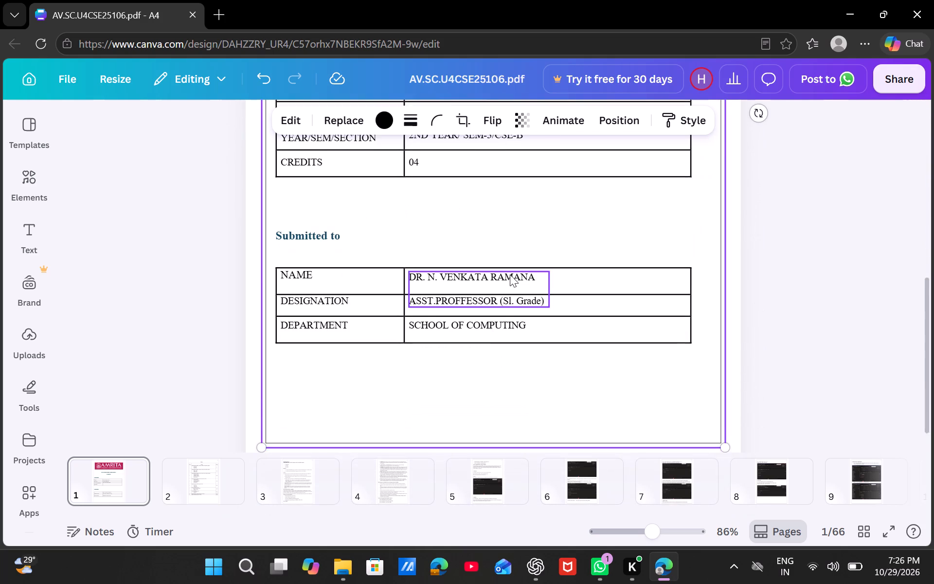
scroll(510, 274, "down", 3)
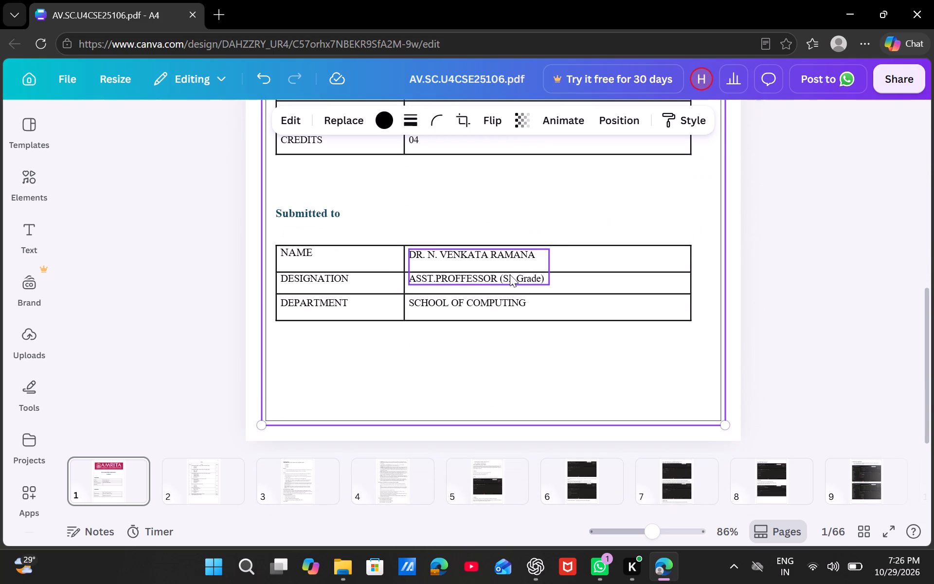
left_click(510, 275)
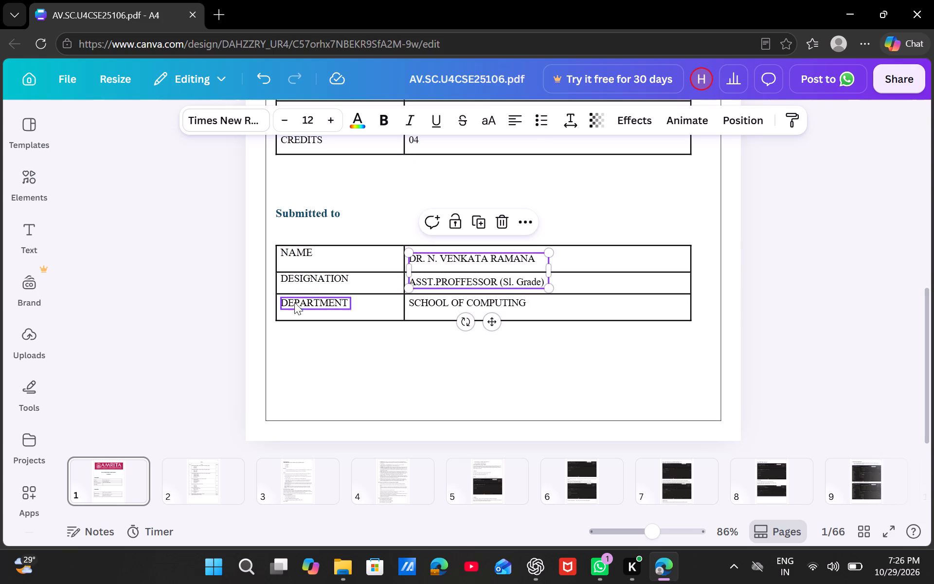
left_click_drag(311, 274, 312, 278)
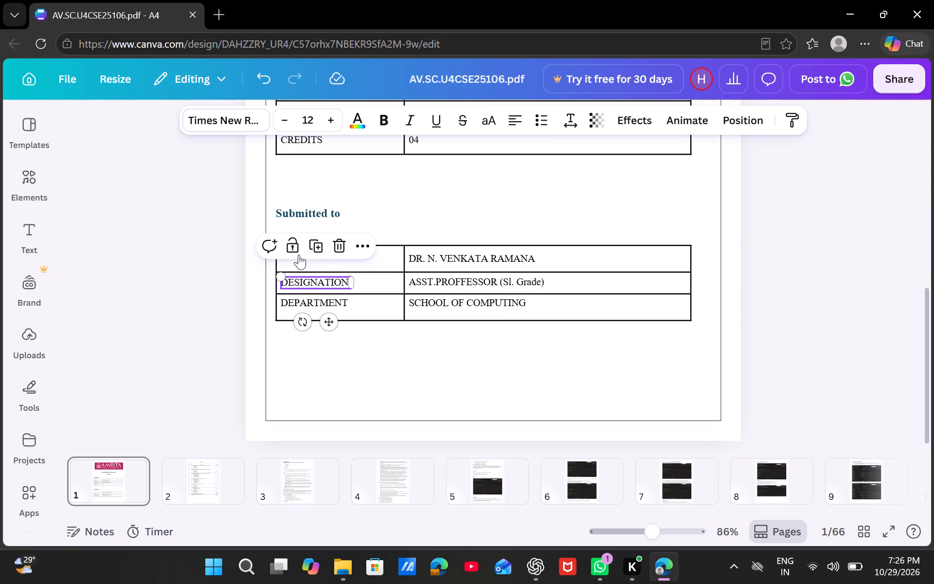
left_click(343, 270)
left_click_drag(300, 257, 301, 258)
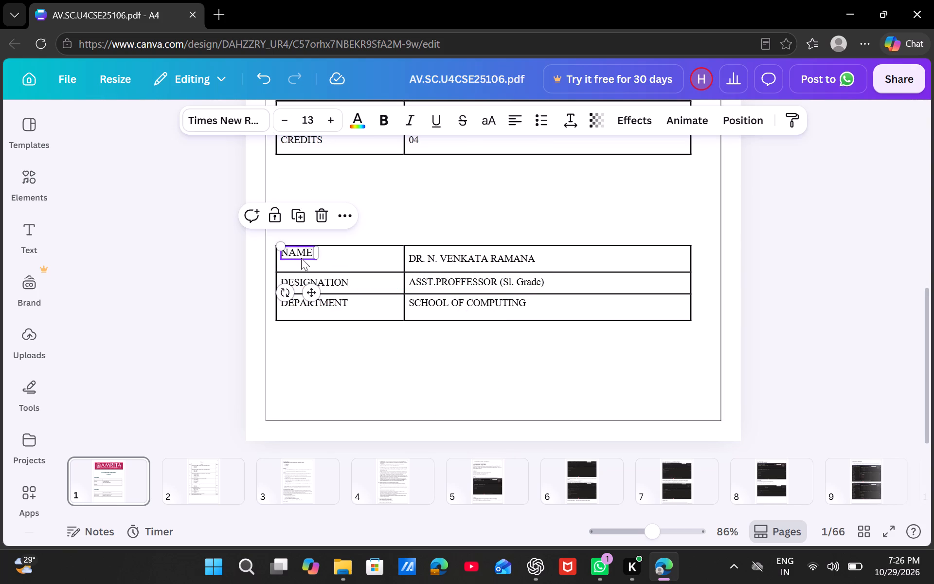
left_click_drag(301, 258, 301, 264)
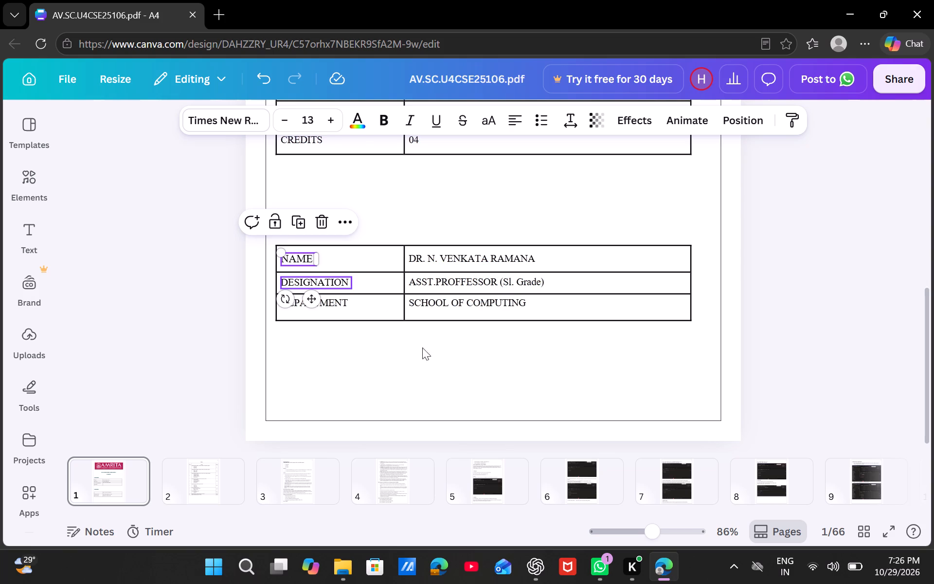
left_click(454, 353)
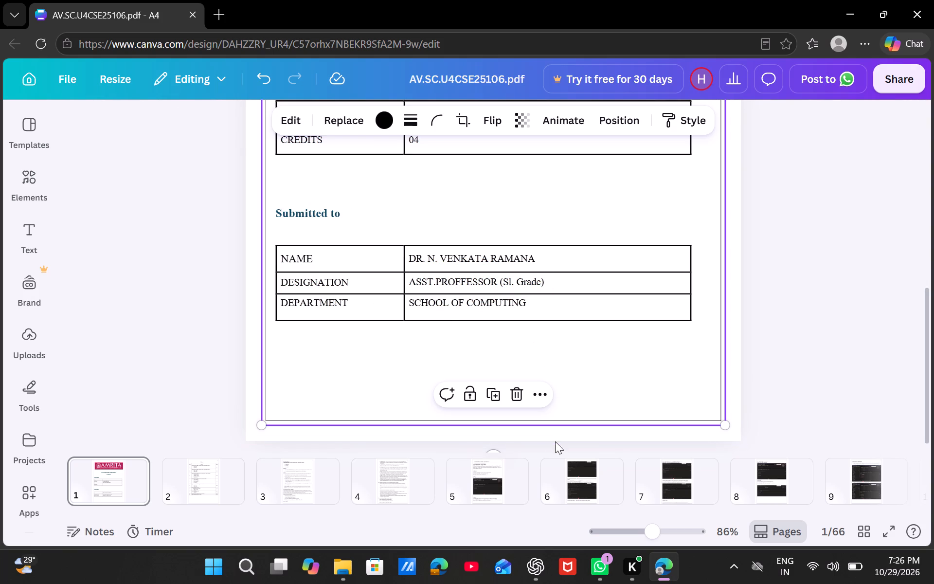
Review pages 2 to 5, checking the contents table, the Experiment No: 1 heading and text, and the CREATE TABLE screenshot.
left_click(214, 483)
scroll(511, 371, "up", 3)
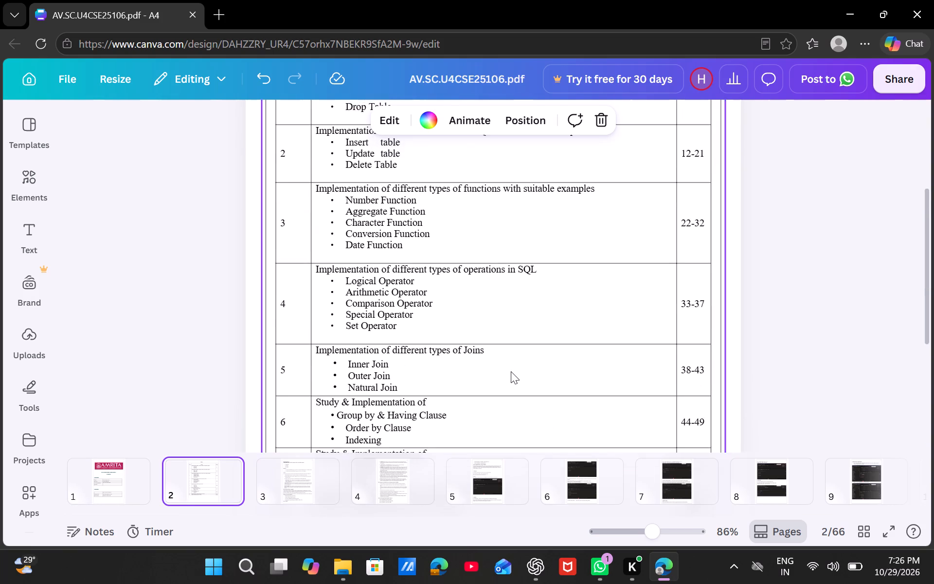
scroll(492, 289, "down", 2)
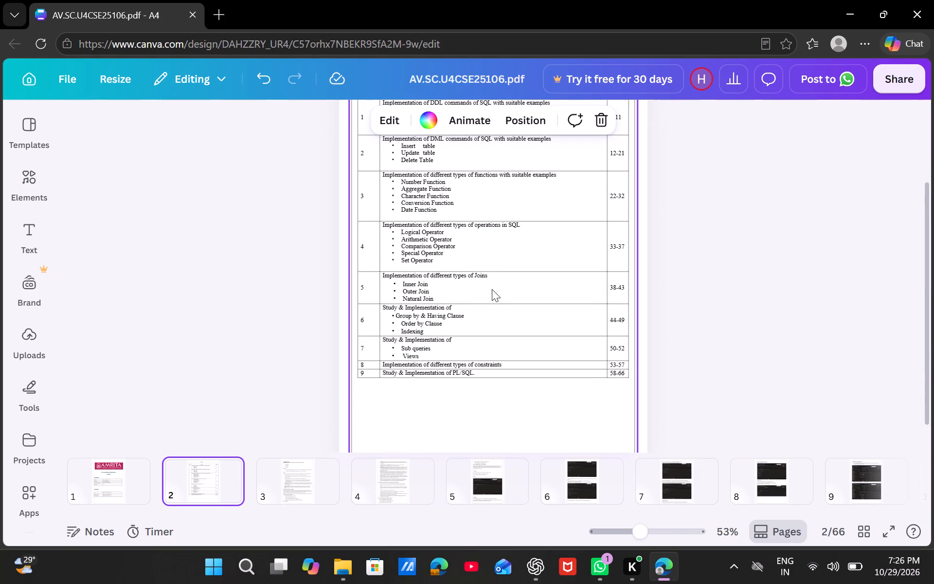
left_click(305, 480)
scroll(514, 325, "up", 1)
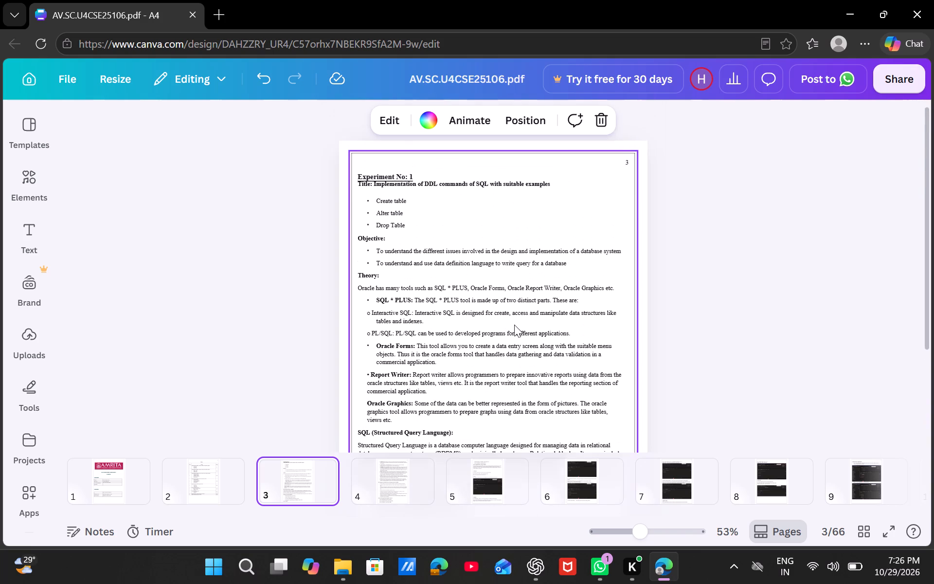
scroll(514, 325, "up", 1)
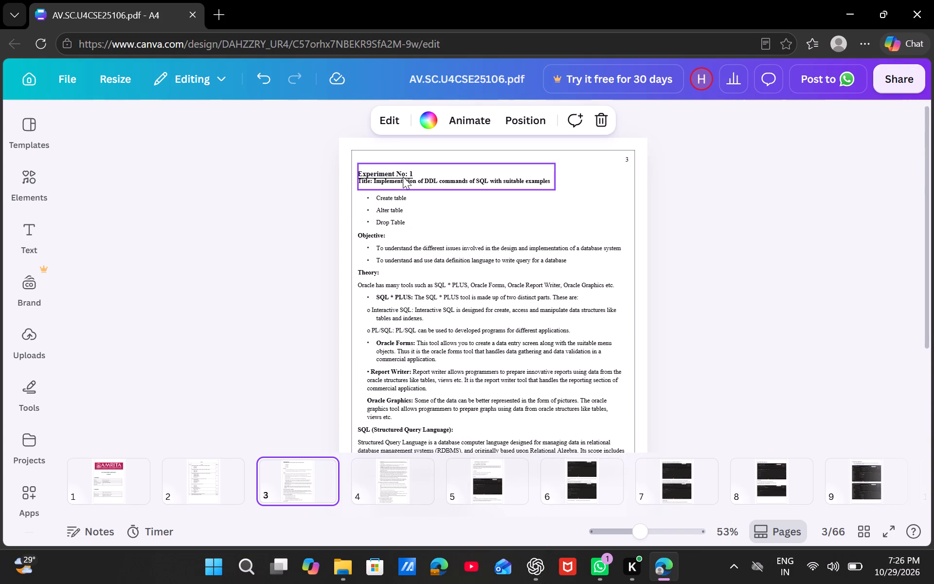
left_click(434, 179)
left_click(560, 210)
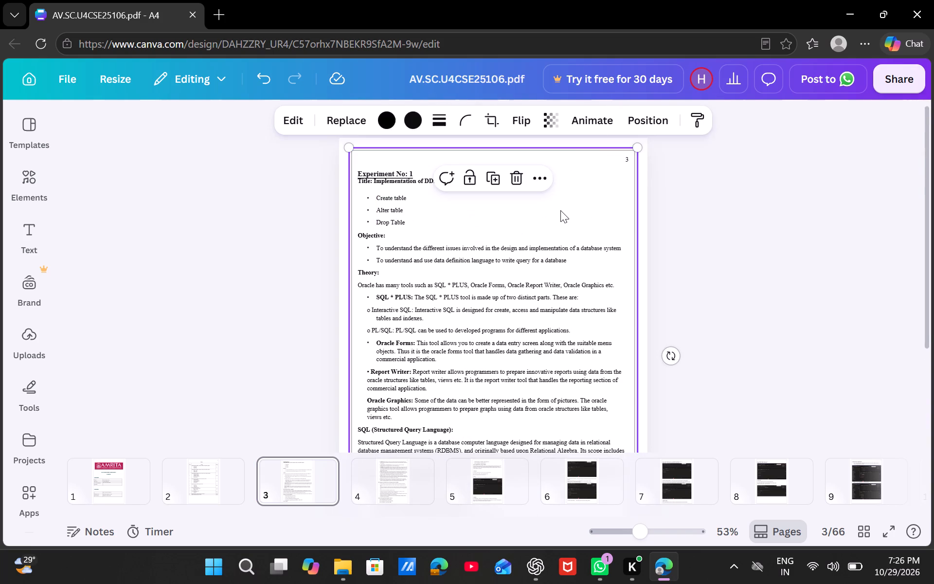
scroll(345, 195, "up", 1)
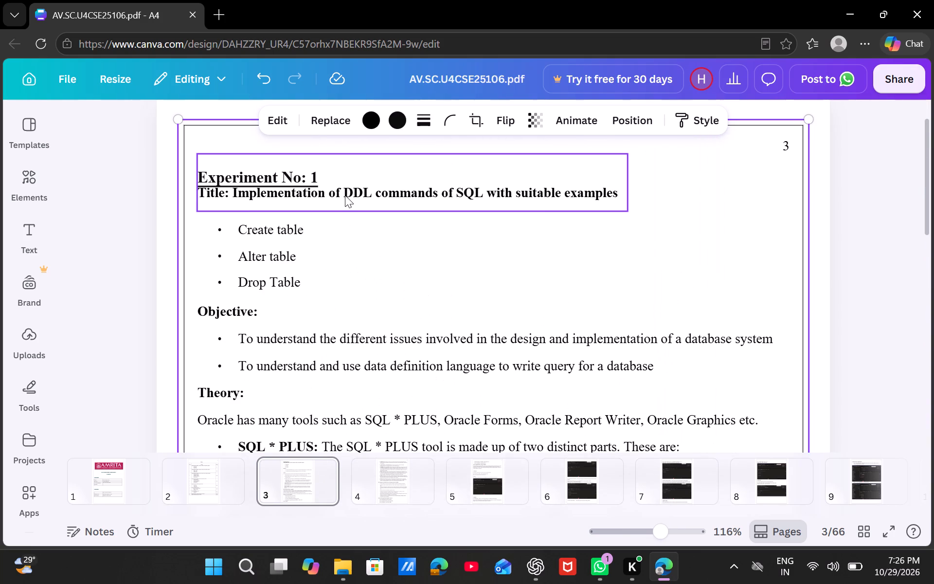
left_click(249, 208)
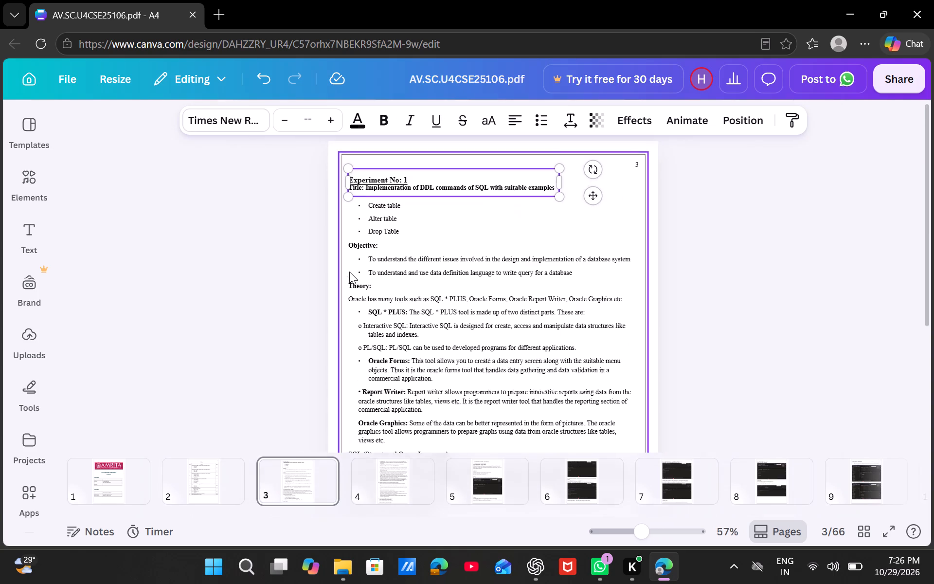
left_click(407, 521)
left_click(392, 478)
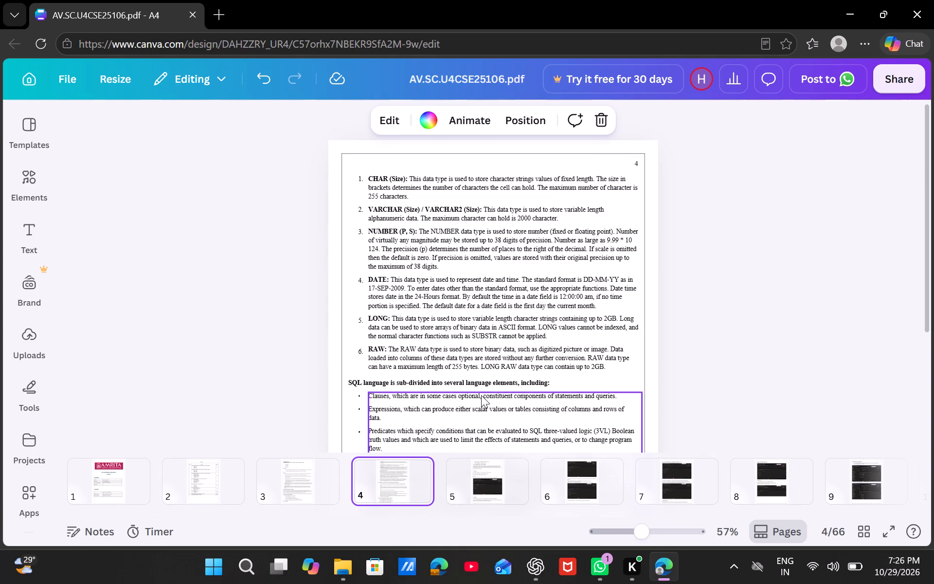
left_click(485, 497)
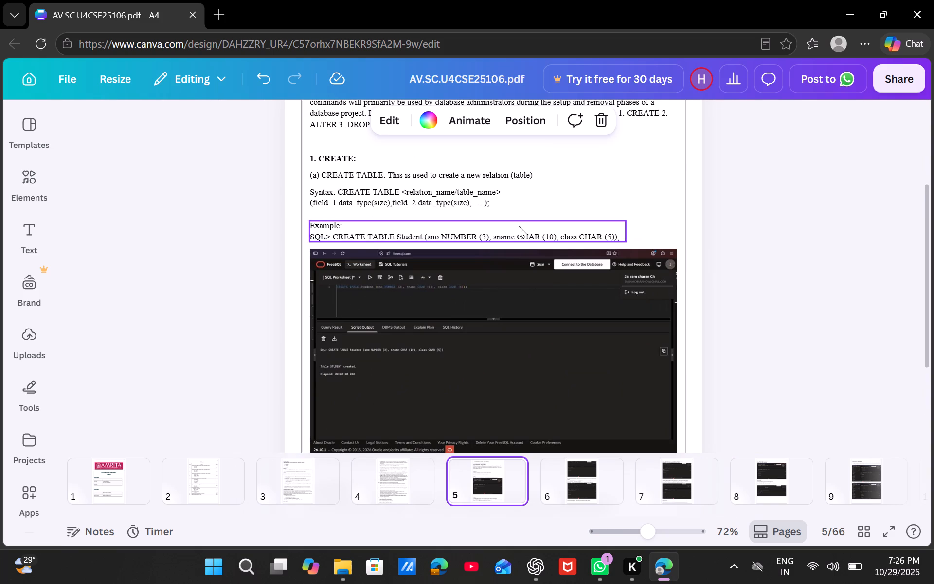
scroll(519, 226, "down", 1)
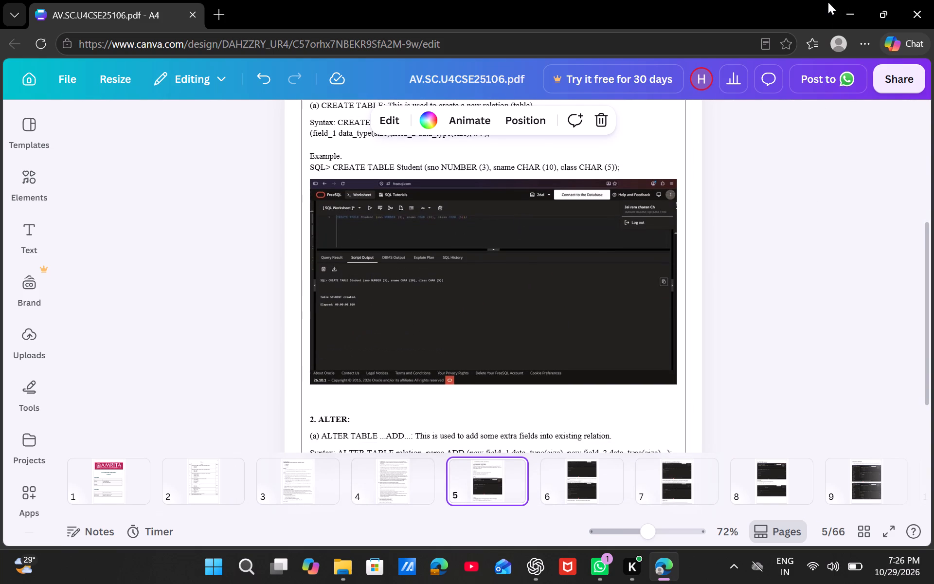
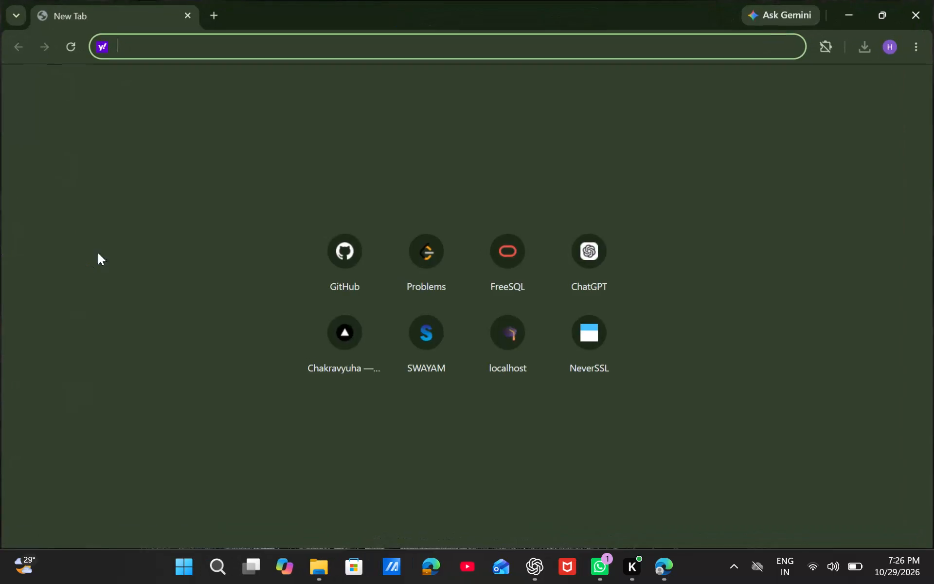
Switch to Chrome's new tab, open the Oracle FreeSQL site from its shortcut and bring up the Oracle account options.
left_click(516, 233)
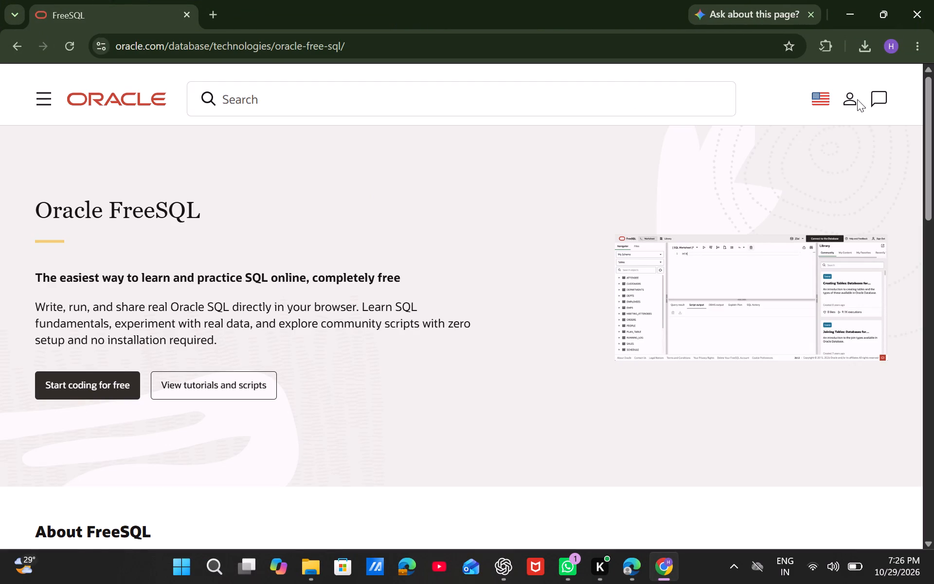
left_click(854, 99)
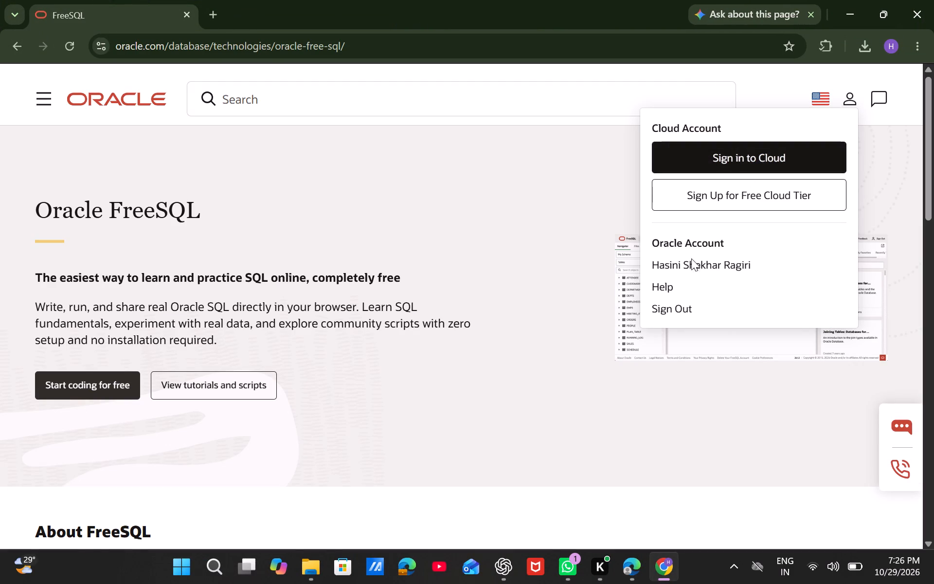
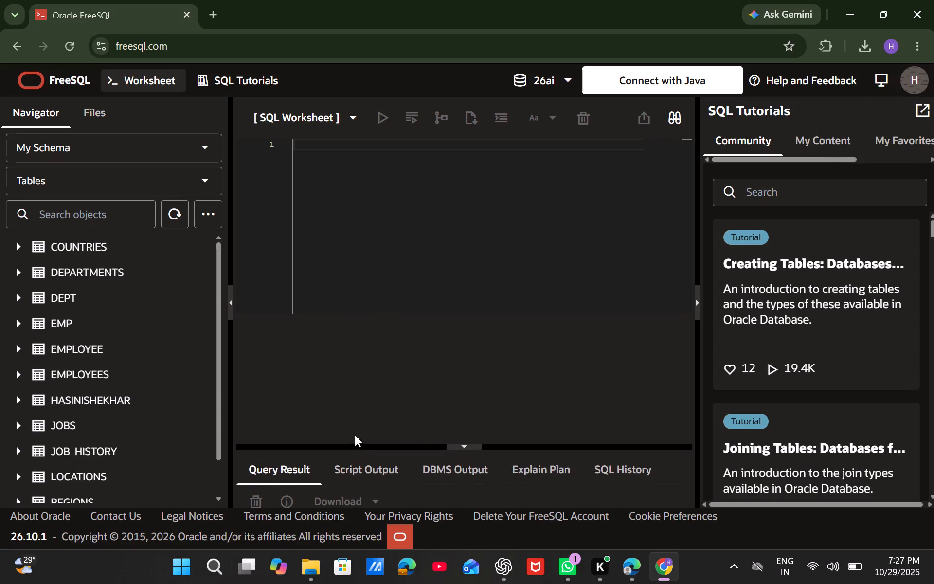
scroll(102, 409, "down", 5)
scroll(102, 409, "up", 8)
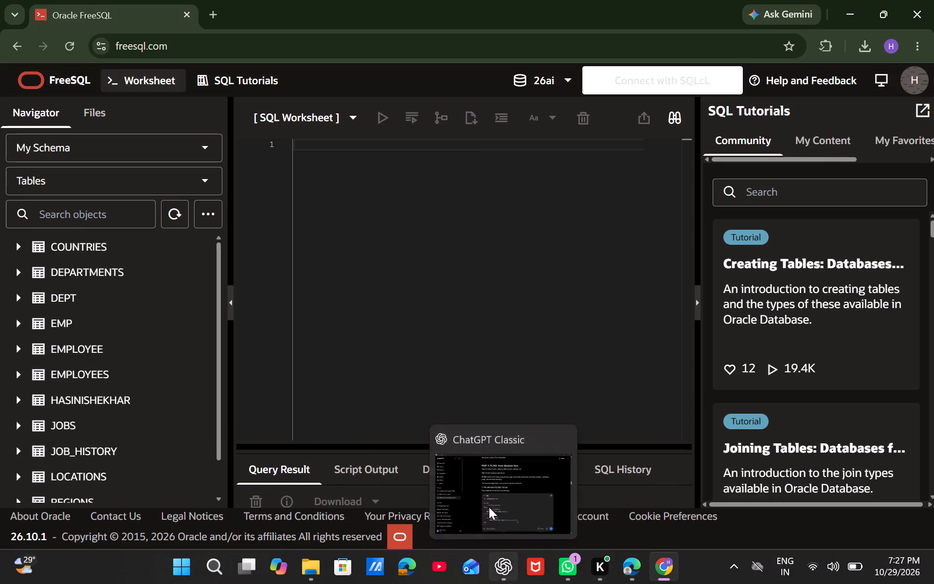
Switch to the Canva manual in Edge and examine the CREATE TABLE Student query in the page 5 FreeSQL screenshot up close.
left_click(649, 514)
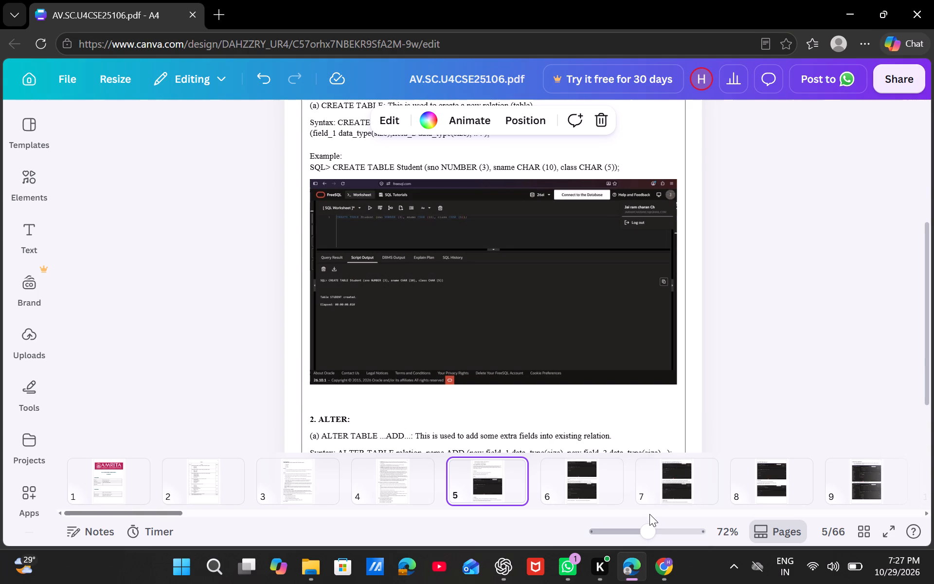
scroll(649, 514, "right", 2)
scroll(649, 514, "up", 2)
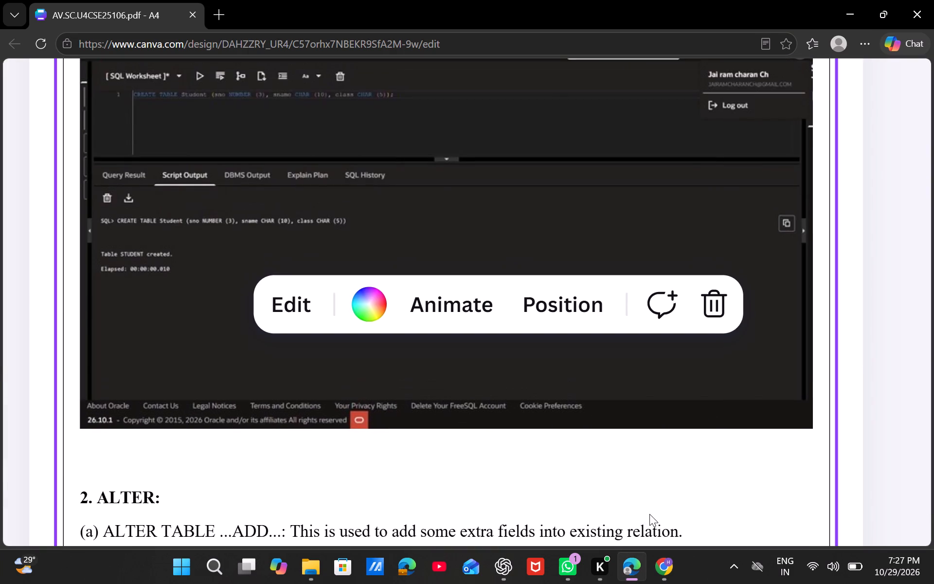
scroll(649, 514, "up", 1)
scroll(479, 400, "up", 1)
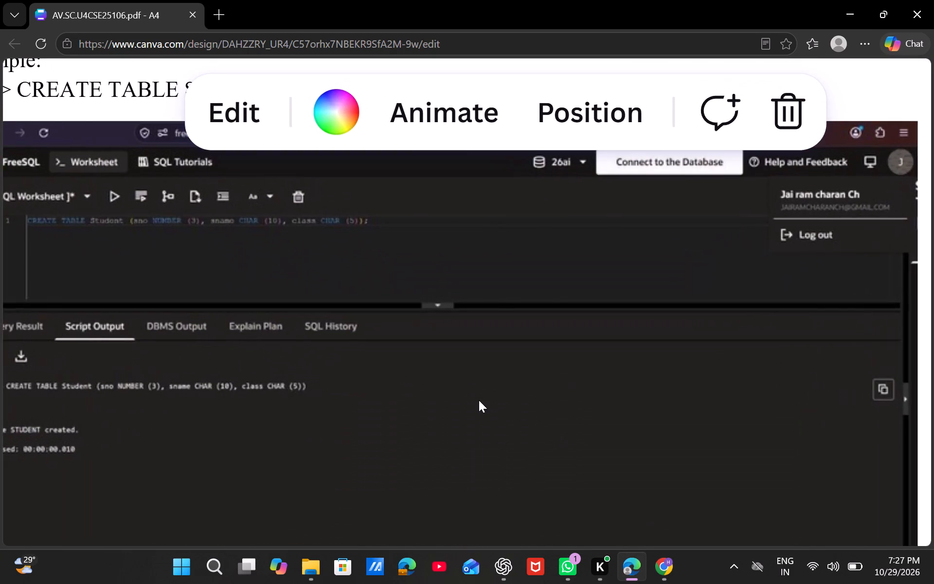
scroll(479, 400, "right", 1)
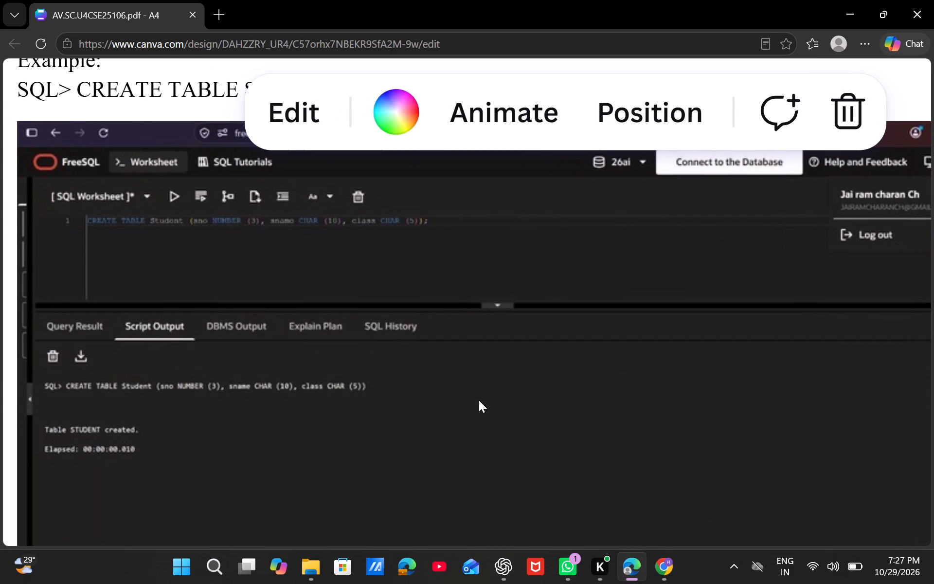